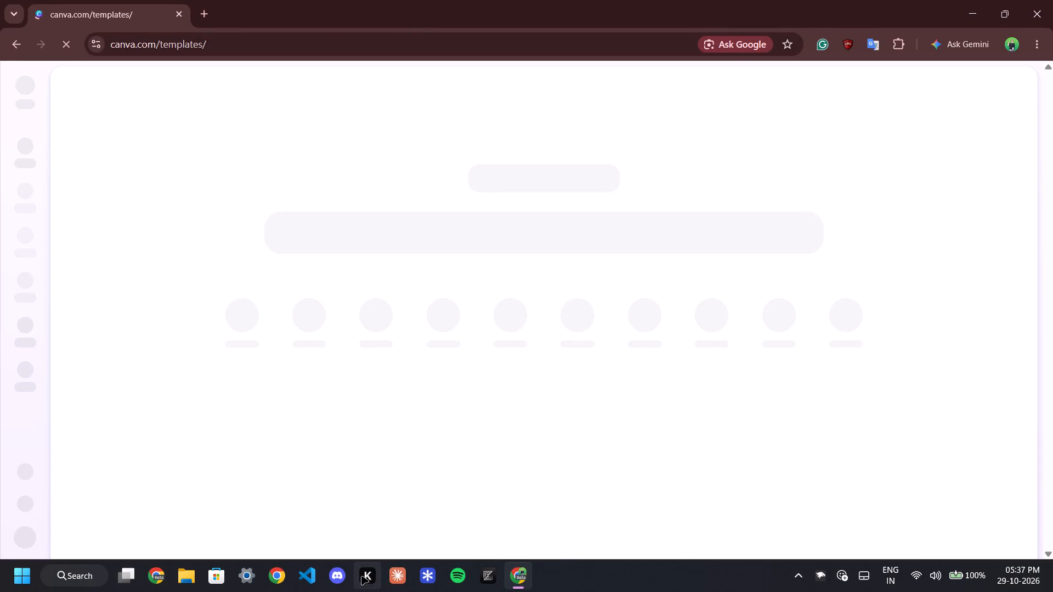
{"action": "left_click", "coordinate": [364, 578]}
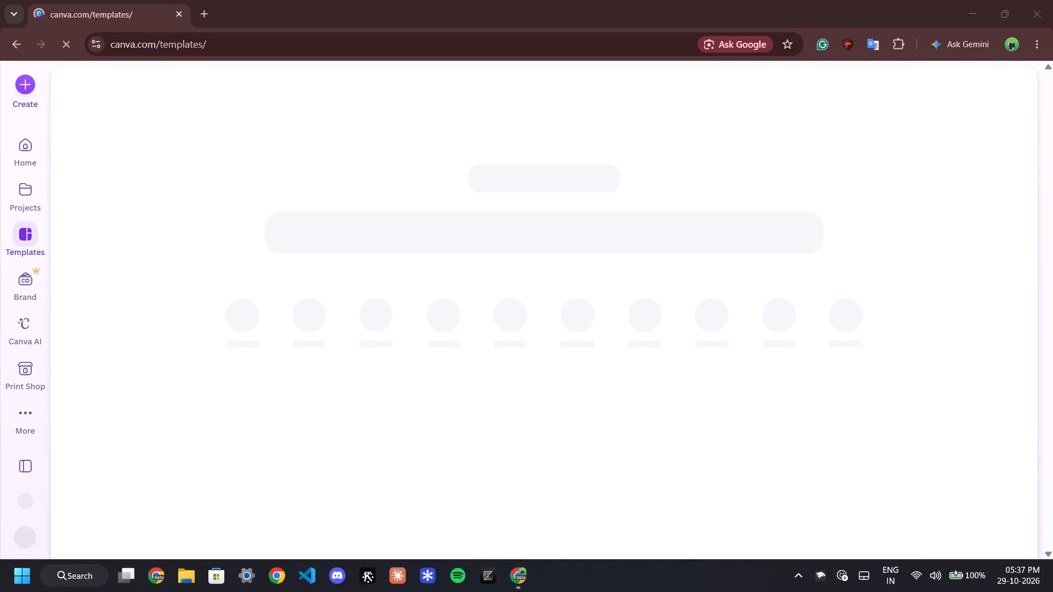
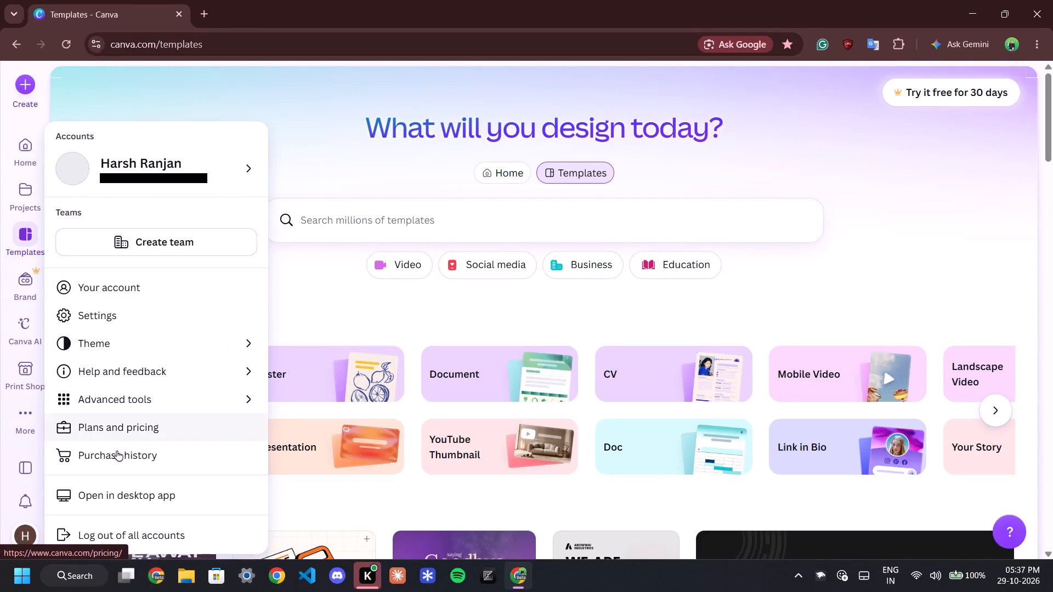
Switch the interface theme to dark and close the account options.
{"action": "scroll", "coordinate": [135, 312], "scroll_direction": "down", "scroll_amount": 2}
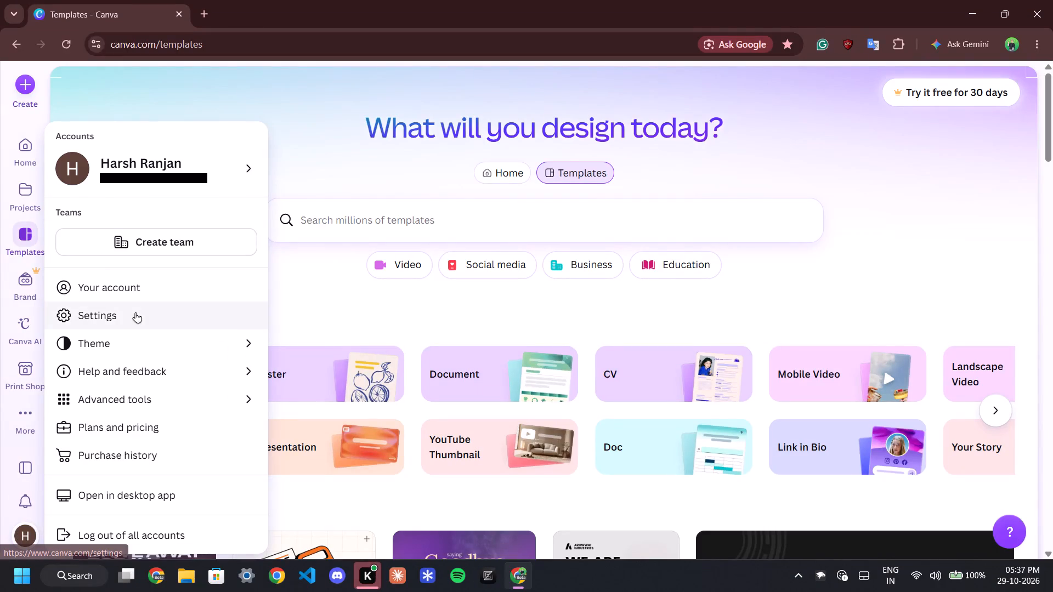
{"action": "scroll", "coordinate": [135, 312], "scroll_direction": "down", "scroll_amount": 2}
{"action": "scroll", "coordinate": [163, 489], "scroll_direction": "down", "scroll_amount": 6}
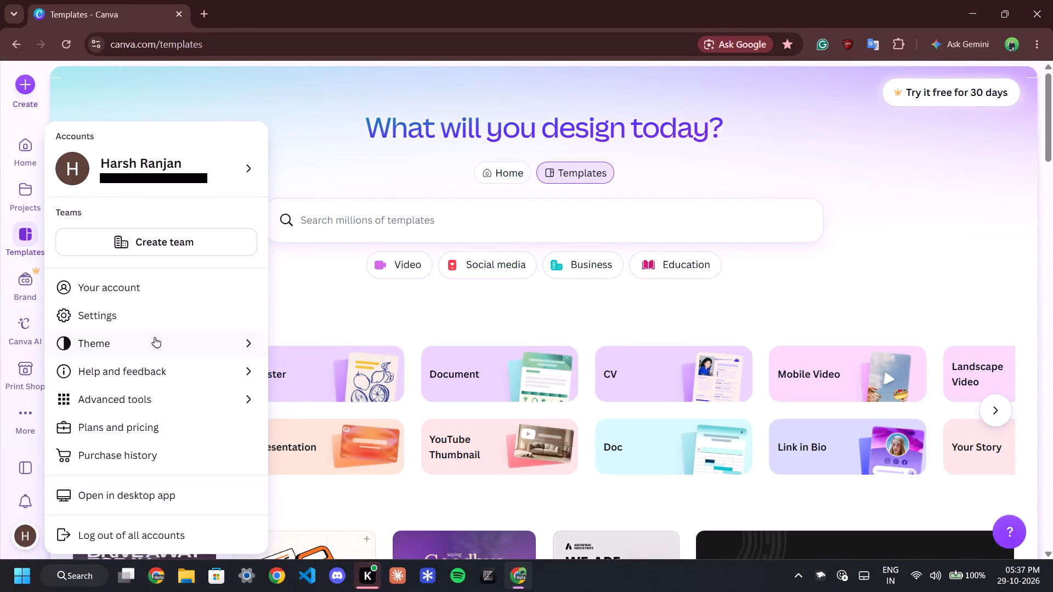
{"action": "left_click", "coordinate": [155, 336]}
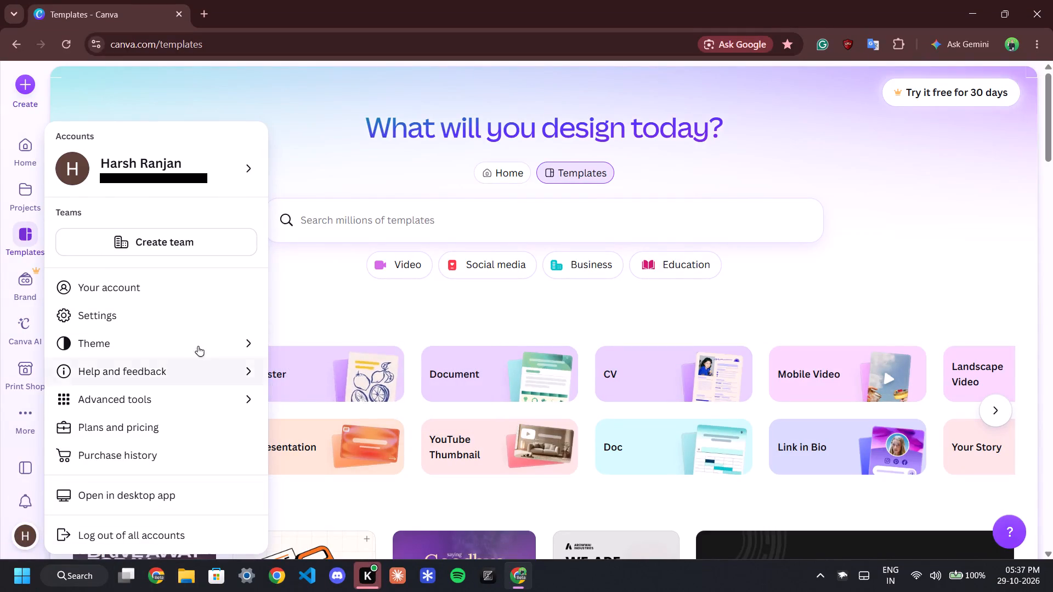
{"action": "left_click", "coordinate": [304, 371]}
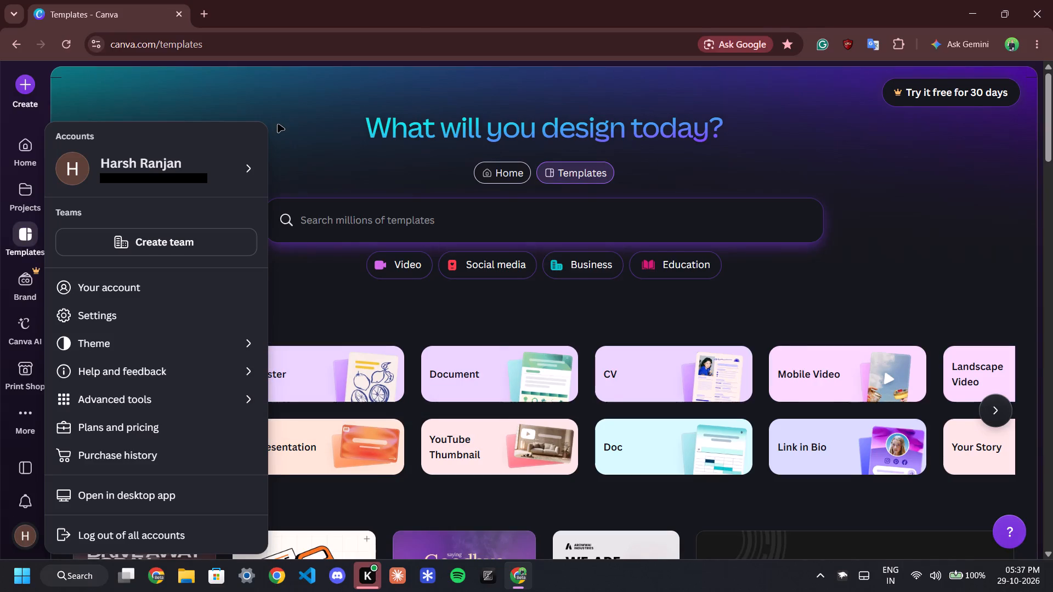
{"action": "left_click", "coordinate": [258, 76]}
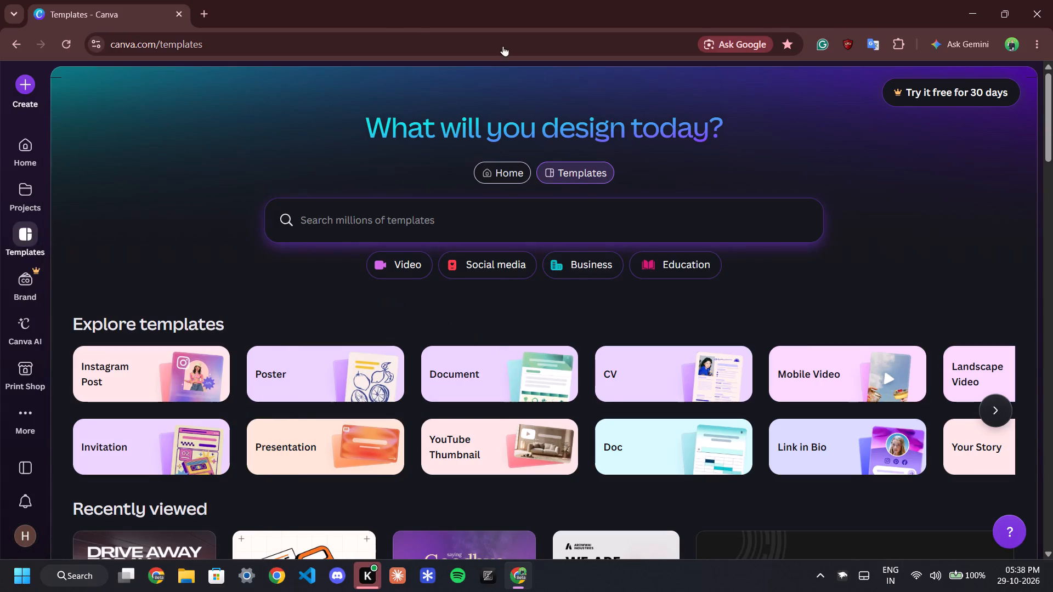
Open the Poster category of the templates.
{"action": "left_click", "coordinate": [335, 374]}
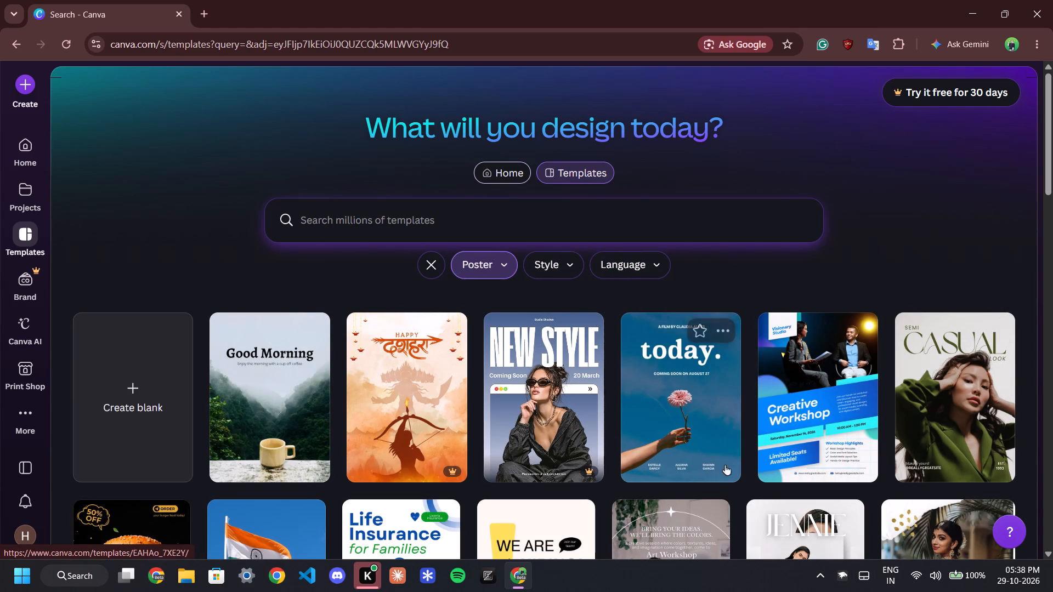
Preview the Blue White Bold UI/UX Fashion Collection Poster template in the A2 and A1 print sizes, and close its details.
{"action": "scroll", "coordinate": [588, 411], "scroll_direction": "down", "scroll_amount": 2}
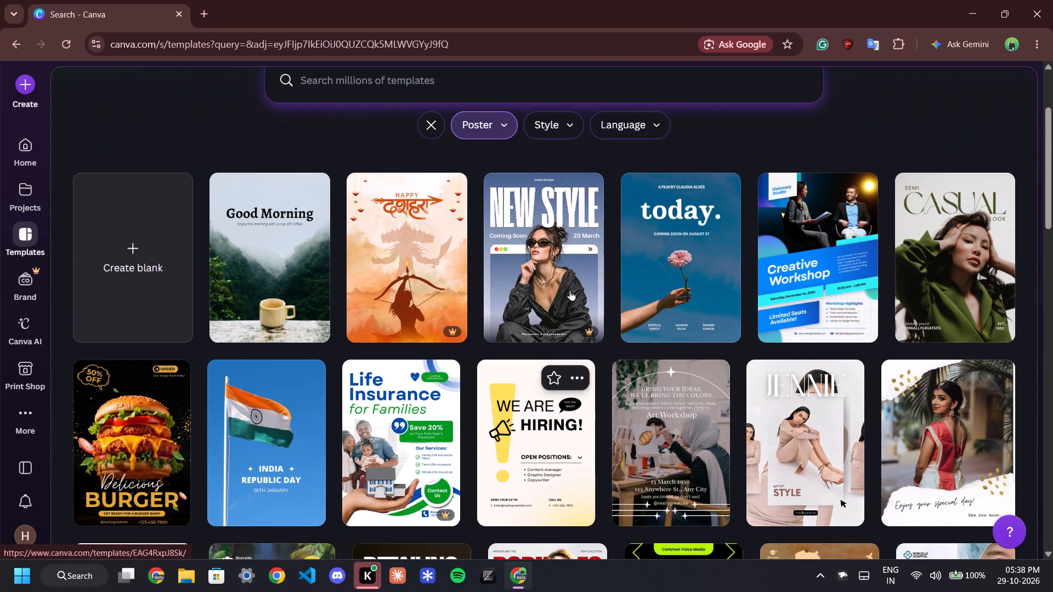
{"action": "left_click", "coordinate": [558, 242]}
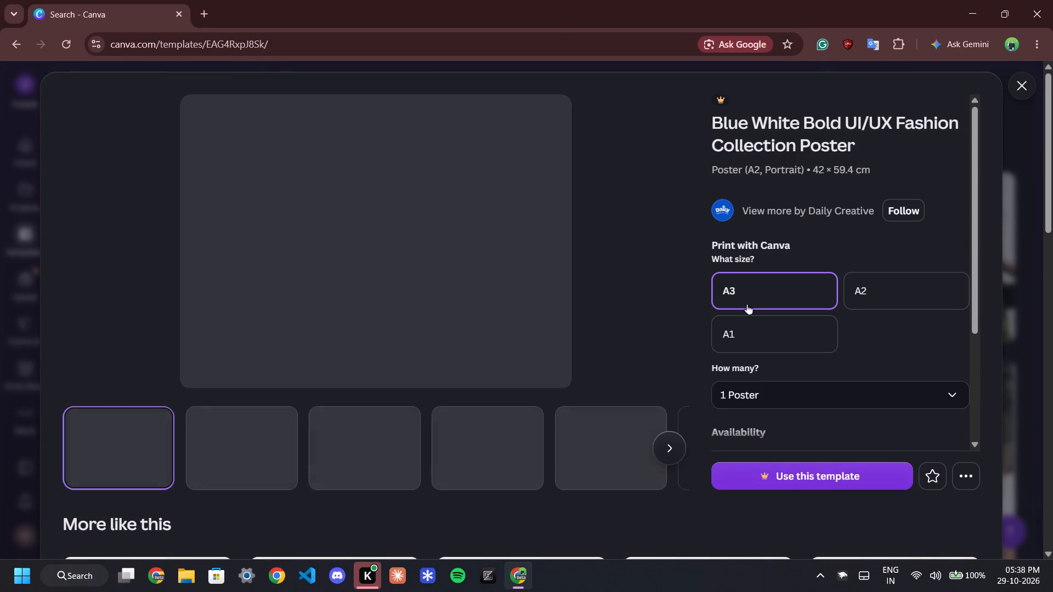
{"action": "left_click", "coordinate": [877, 292]}
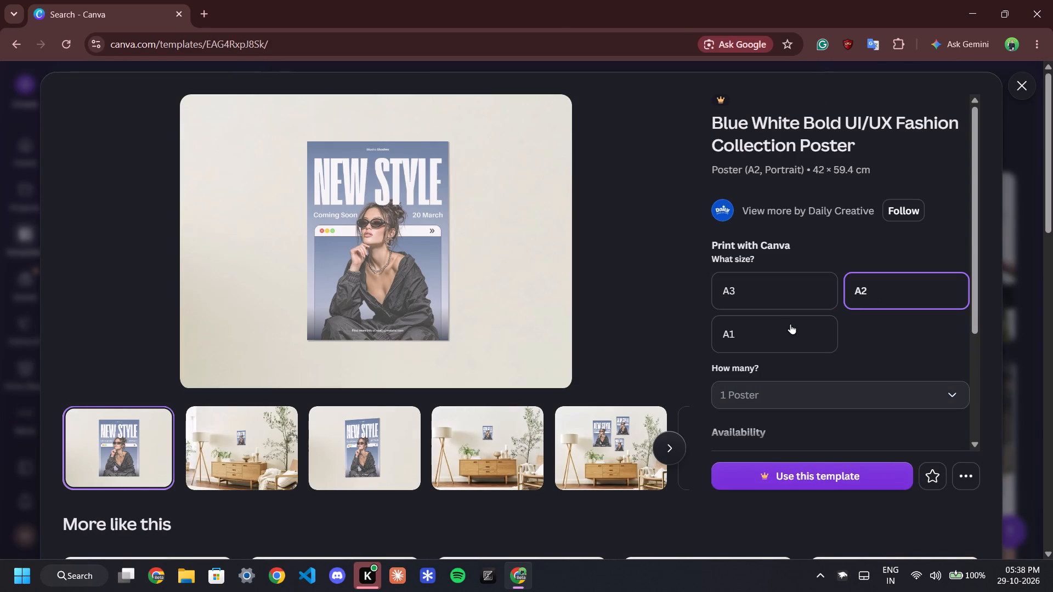
{"action": "left_click", "coordinate": [790, 324]}
{"action": "left_click", "coordinate": [768, 300]}
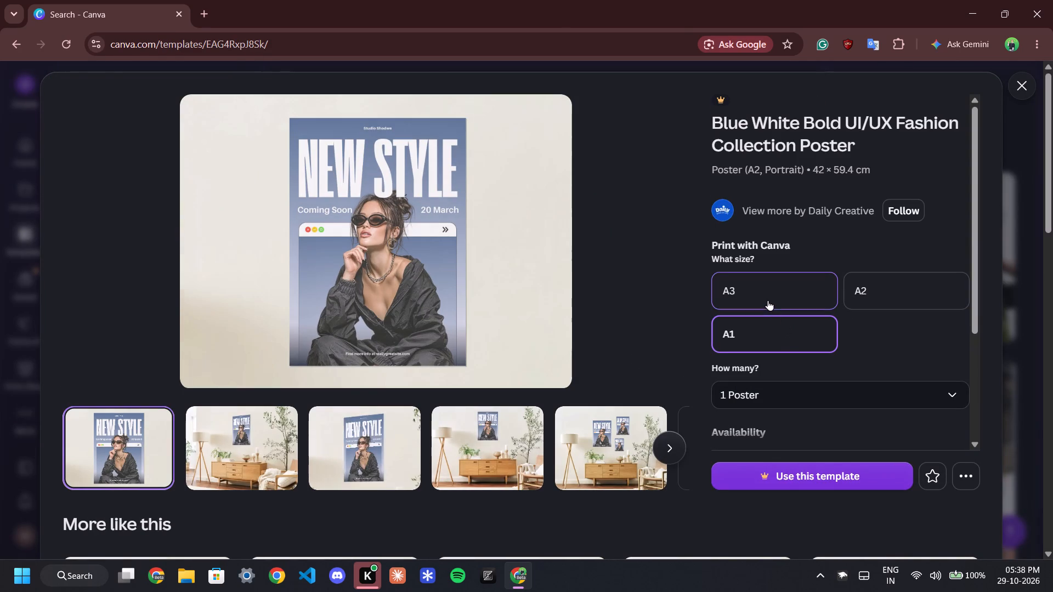
{"action": "left_click", "coordinate": [779, 329]}
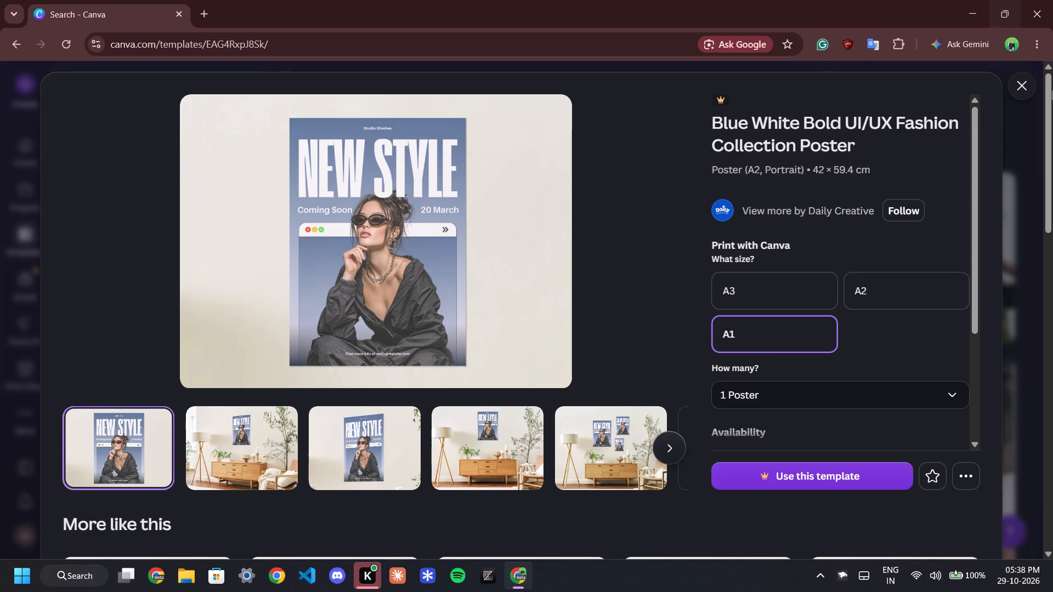
{"action": "left_click", "coordinate": [1023, 84]}
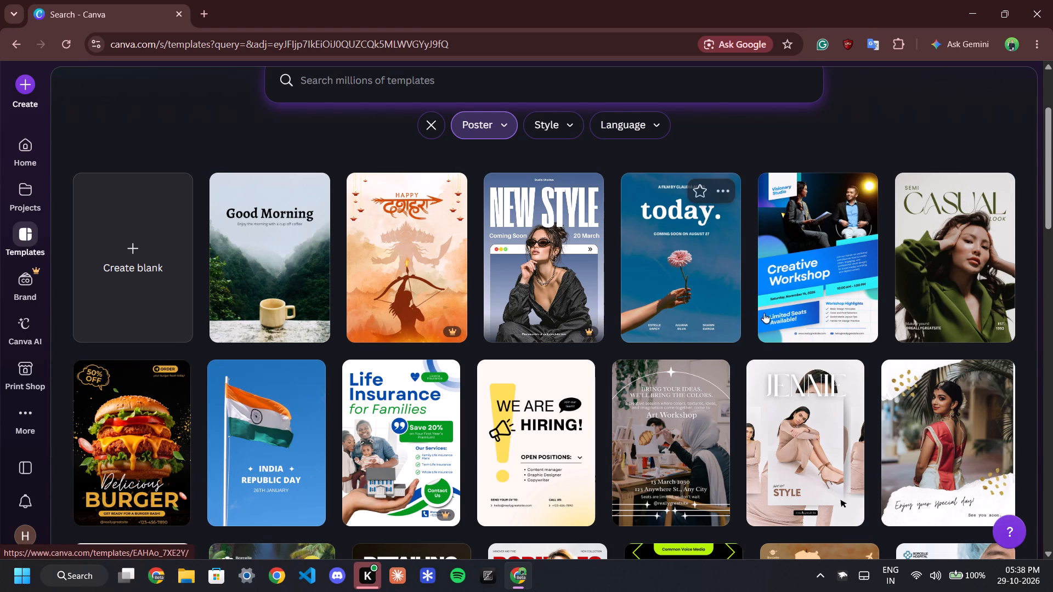
Open the Green and Beige Modern Casual Fashion Poster template for customising.
{"action": "left_click", "coordinate": [981, 271]}
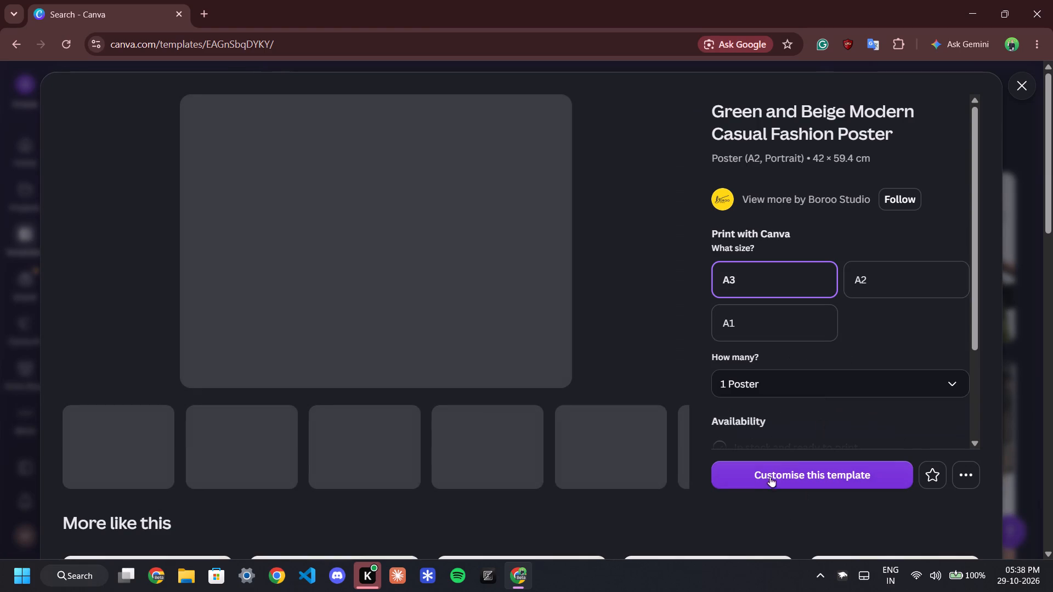
{"action": "left_click", "coordinate": [769, 475]}
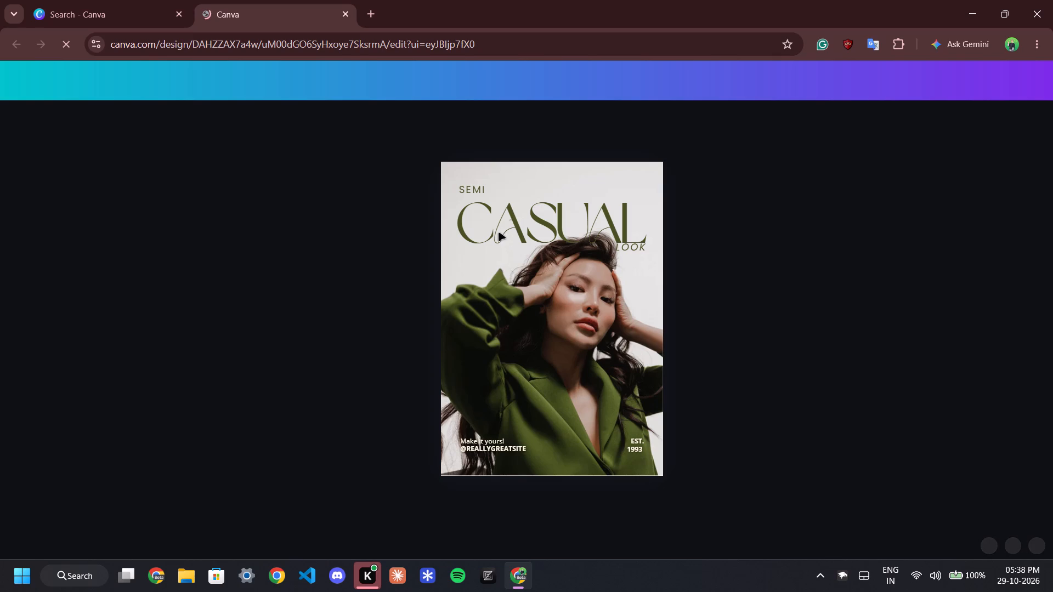
Replace the poster's large headline "CASUAL" with "IRIZZ".
{"action": "left_click", "coordinate": [505, 213]}
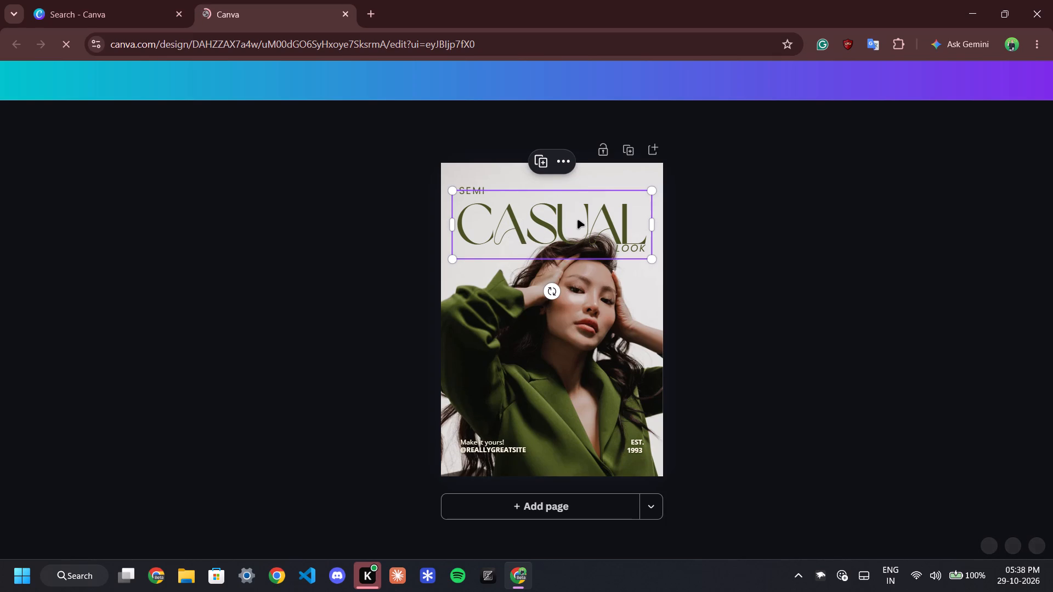
{"action": "left_click", "coordinate": [578, 220]}
{"action": "left_click", "coordinate": [517, 229]}
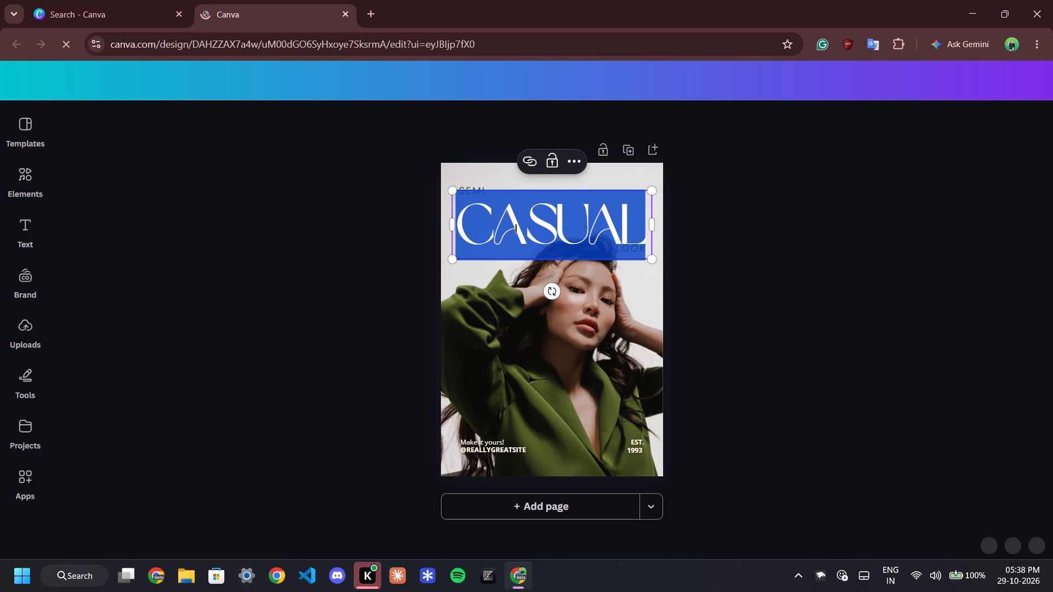
{"action": "left_click", "coordinate": [860, 228]}
{"action": "left_click", "coordinate": [561, 219]}
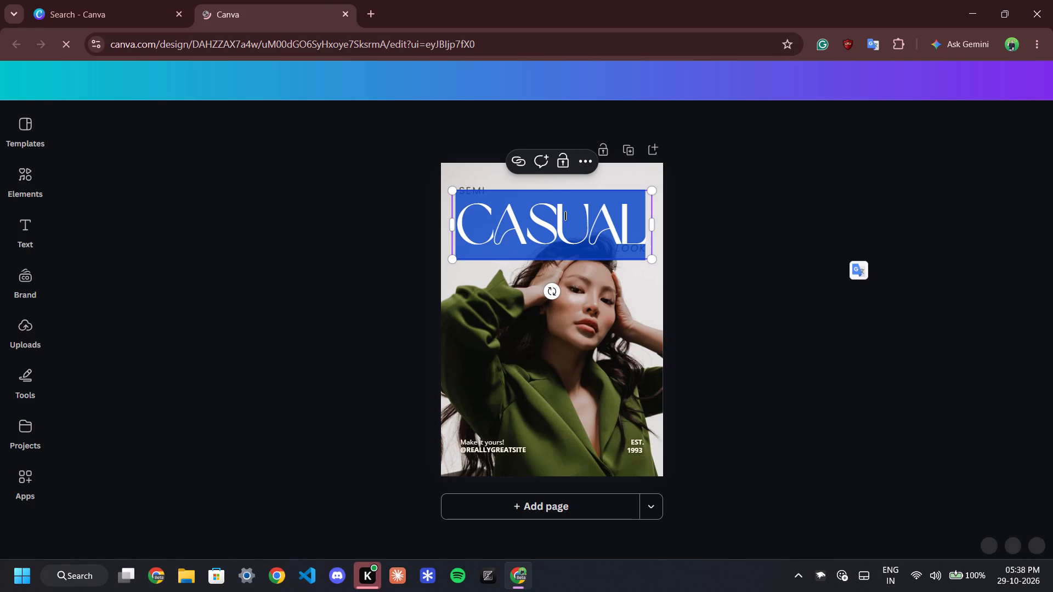
{"action": "left_click", "coordinate": [779, 209]}
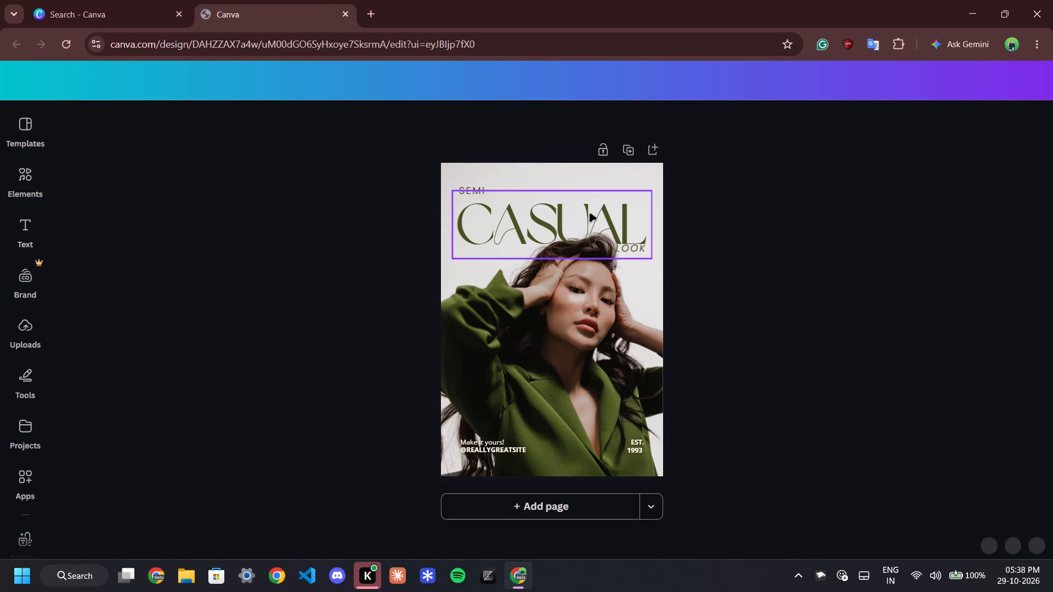
{"action": "left_click", "coordinate": [590, 213]}
{"action": "left_click", "coordinate": [638, 226]}
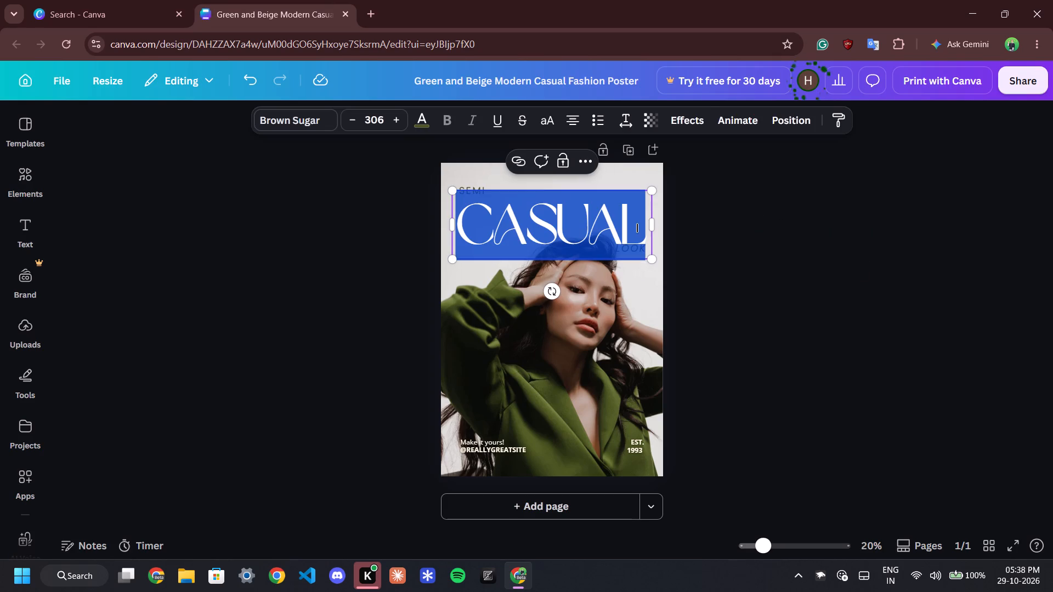
{"action": "key", "text": "BackSpace"}
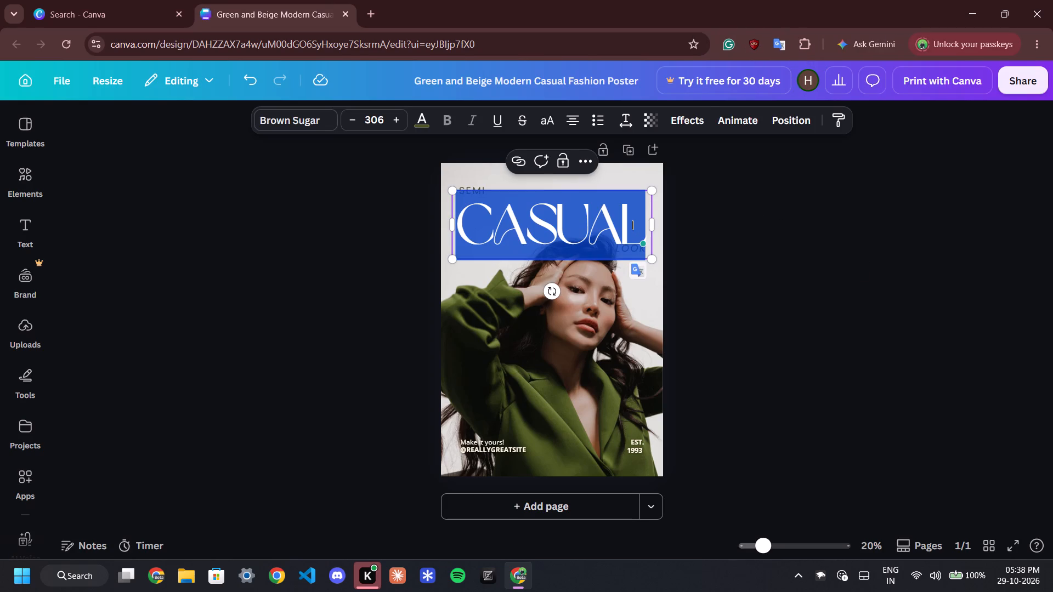
{"action": "key", "text": "BackSpace"}
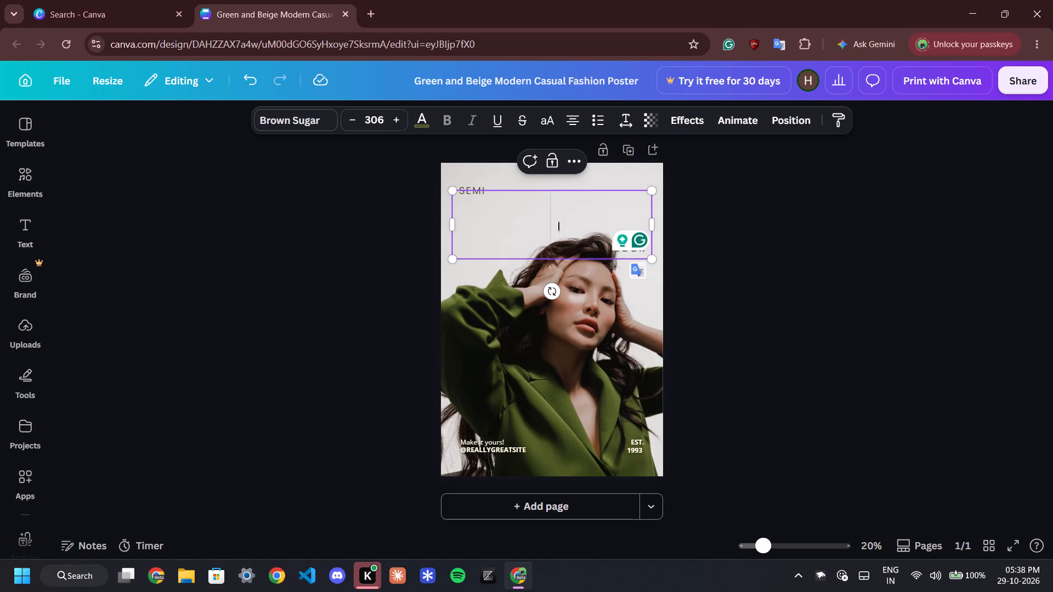
{"action": "type", "text": "IRIZZ"}
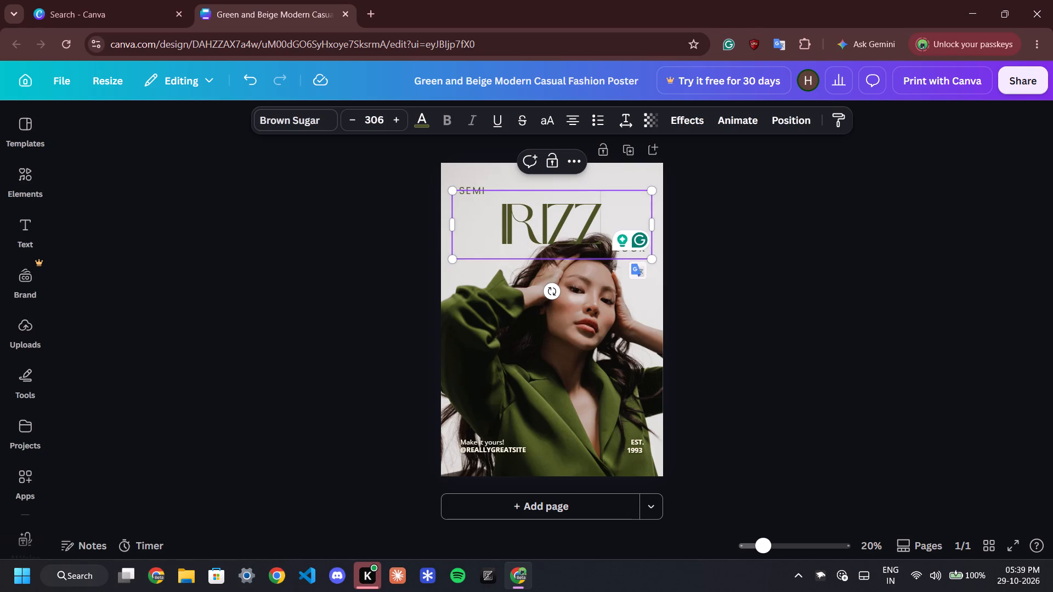
{"action": "left_click", "coordinate": [344, 220]}
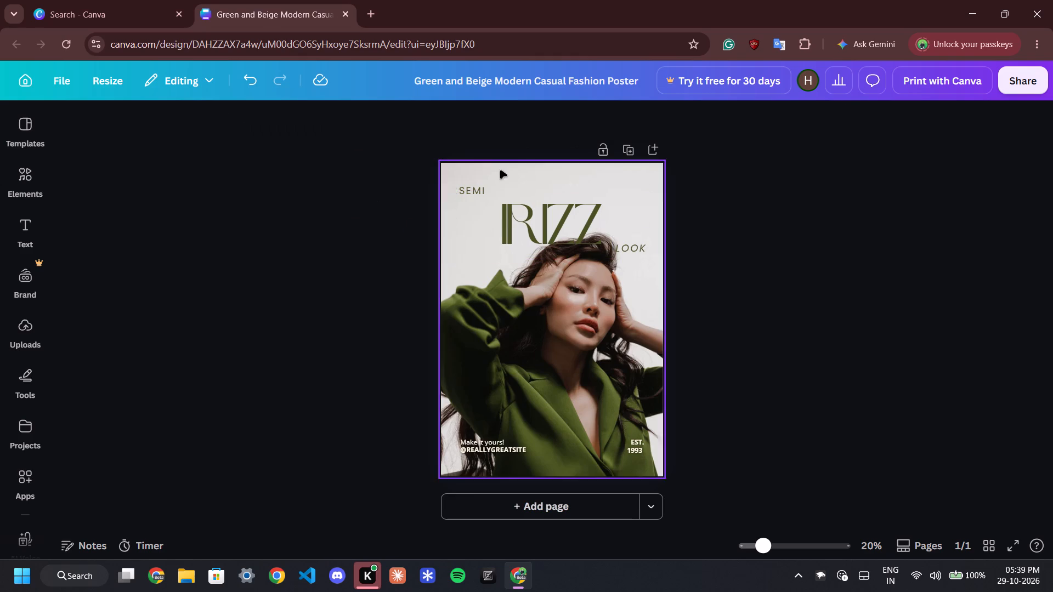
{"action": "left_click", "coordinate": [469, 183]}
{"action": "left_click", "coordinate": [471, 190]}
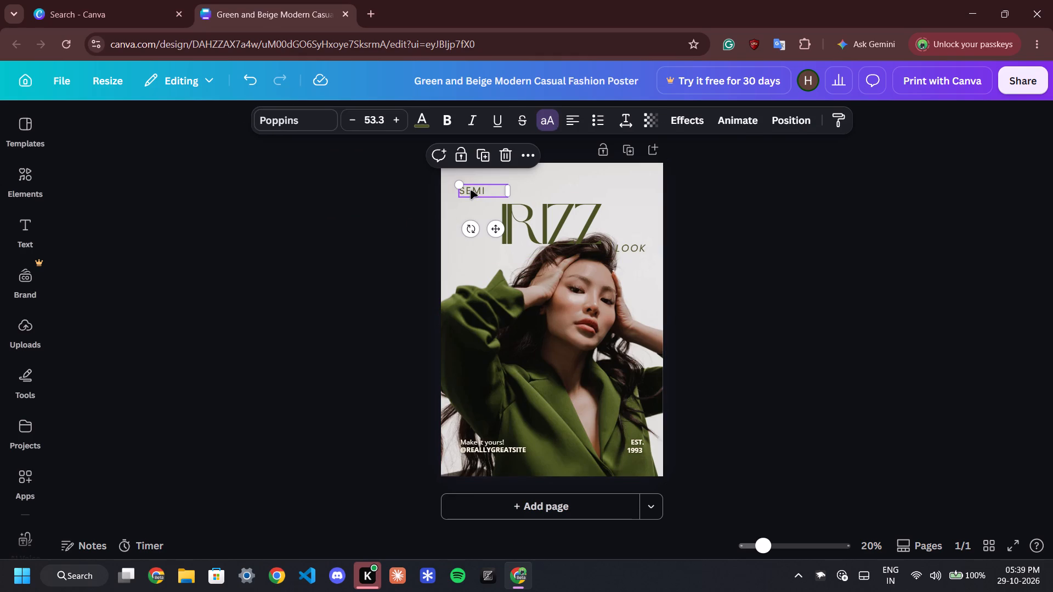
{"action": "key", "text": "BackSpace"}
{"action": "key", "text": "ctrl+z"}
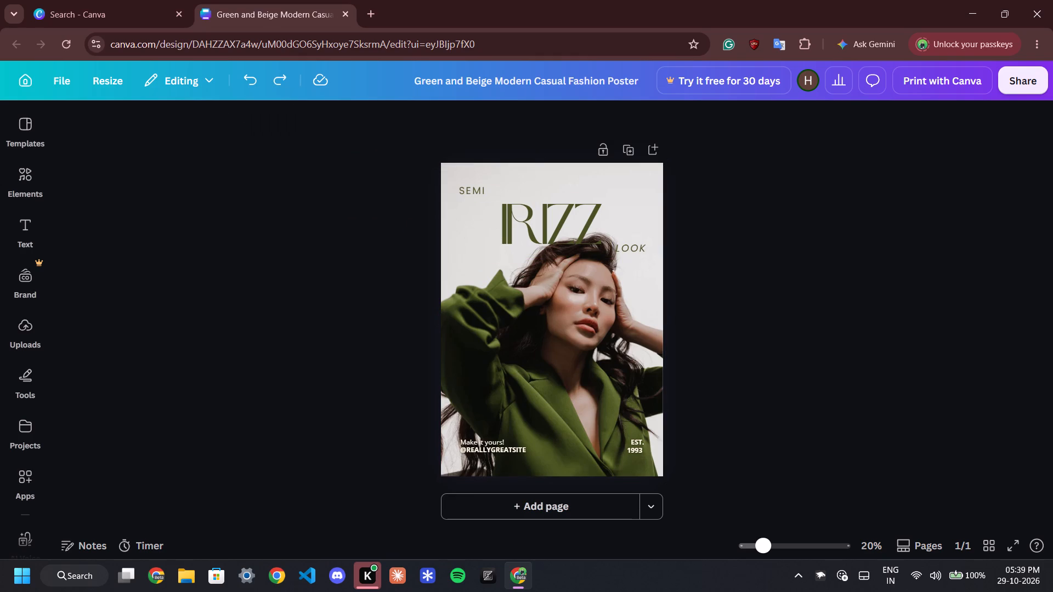
Replace the small text "SEMI" above the headline with "MINI".
{"action": "double_click", "coordinate": [472, 186]}
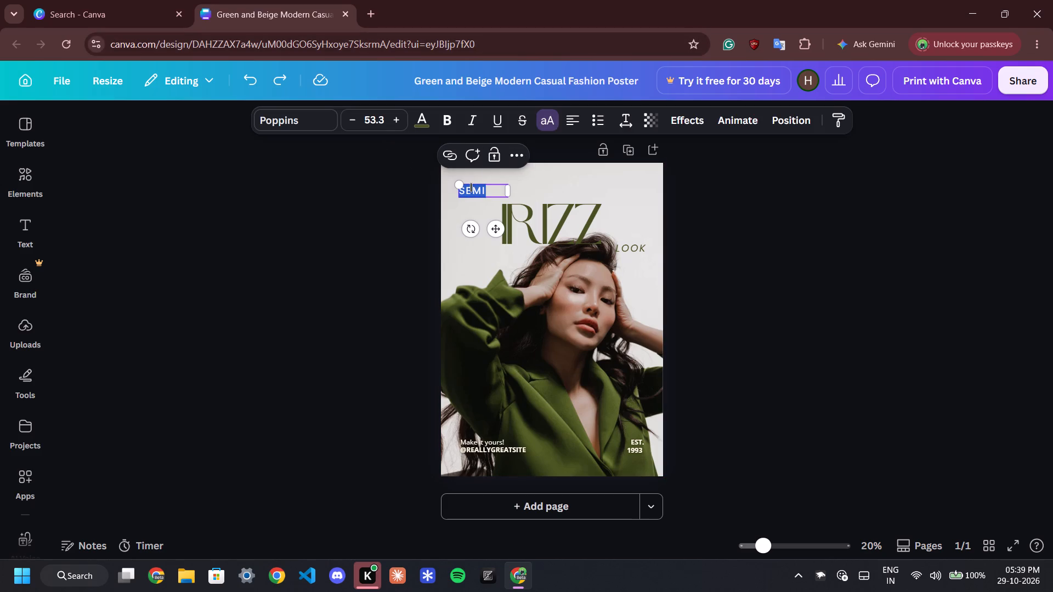
{"action": "key", "text": "BackSpace"}
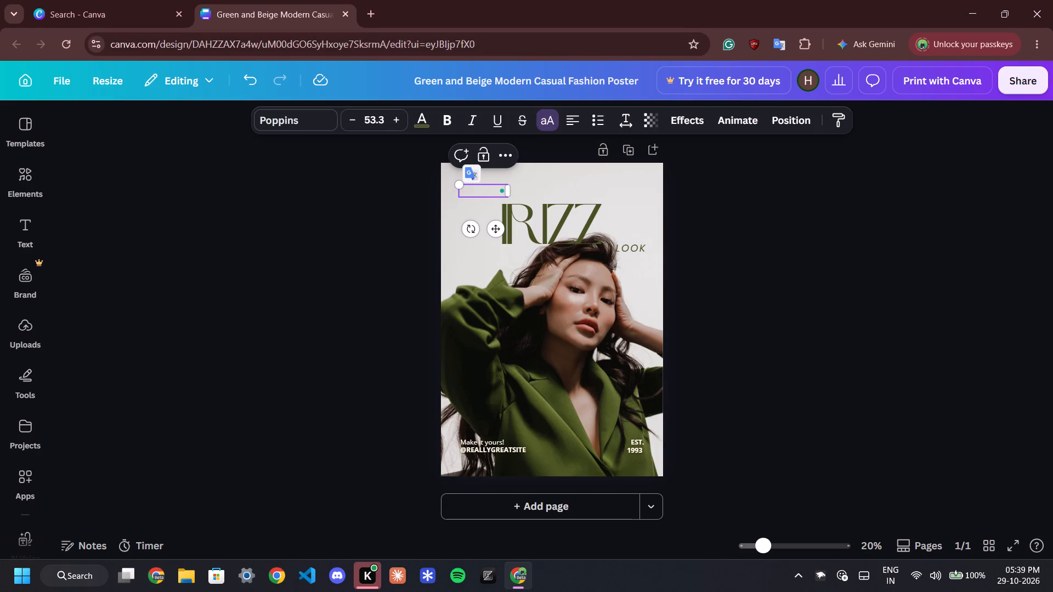
{"action": "key", "text": "shift+m"}
{"action": "type", "text": "IN"}
{"action": "key", "text": "shift+i"}
Replace the text "LOOK" below the headline with "SUBSCRIBE" and widen its text box so the word fits on one line.
{"action": "left_click", "coordinate": [641, 247]}
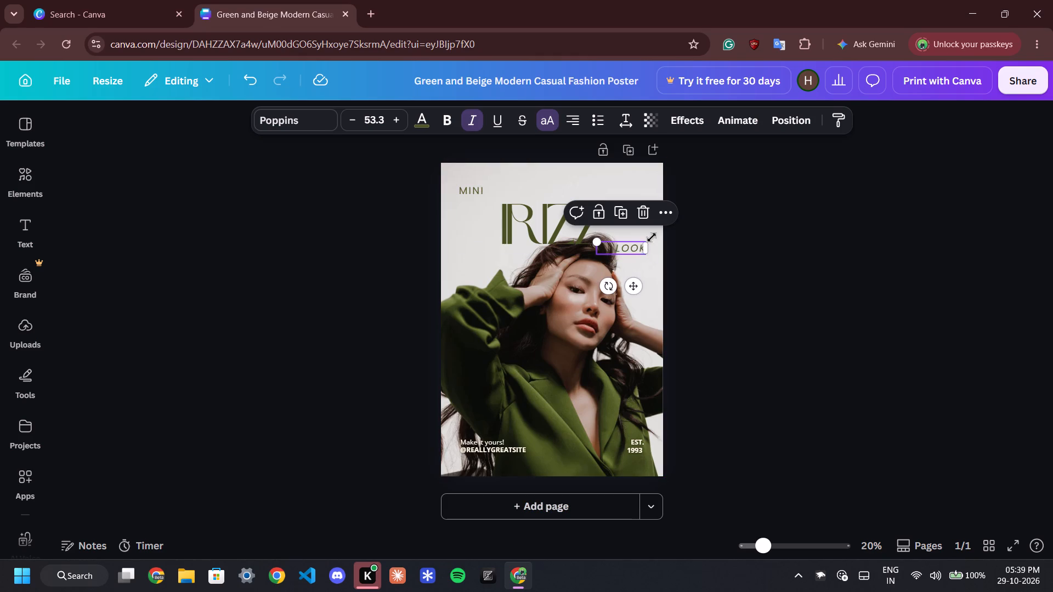
{"action": "left_click", "coordinate": [621, 249]}
{"action": "left_click", "coordinate": [621, 249]}
{"action": "left_click", "coordinate": [621, 249]}
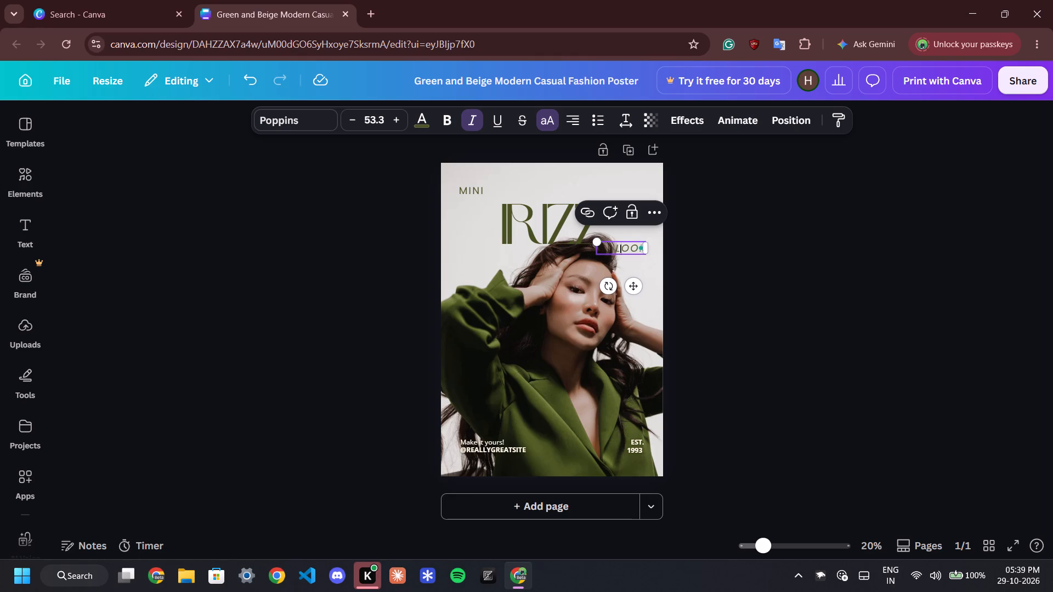
{"action": "left_click", "coordinate": [633, 245]}
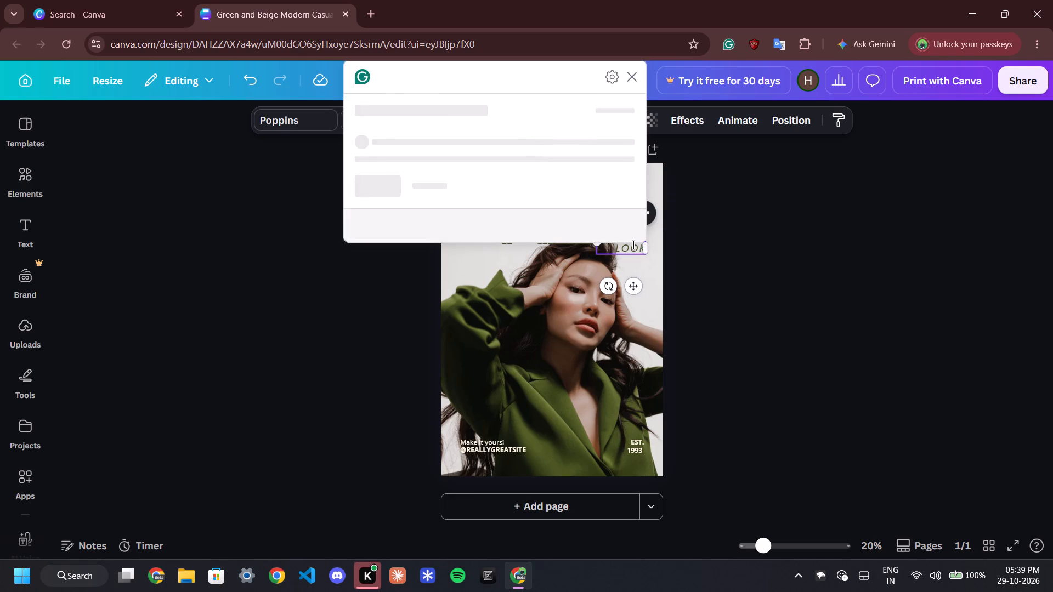
{"action": "left_click", "coordinate": [630, 250]}
{"action": "left_click_drag", "start_coordinate": [634, 249], "coordinate": [647, 248]}
{"action": "left_click", "coordinate": [721, 237]}
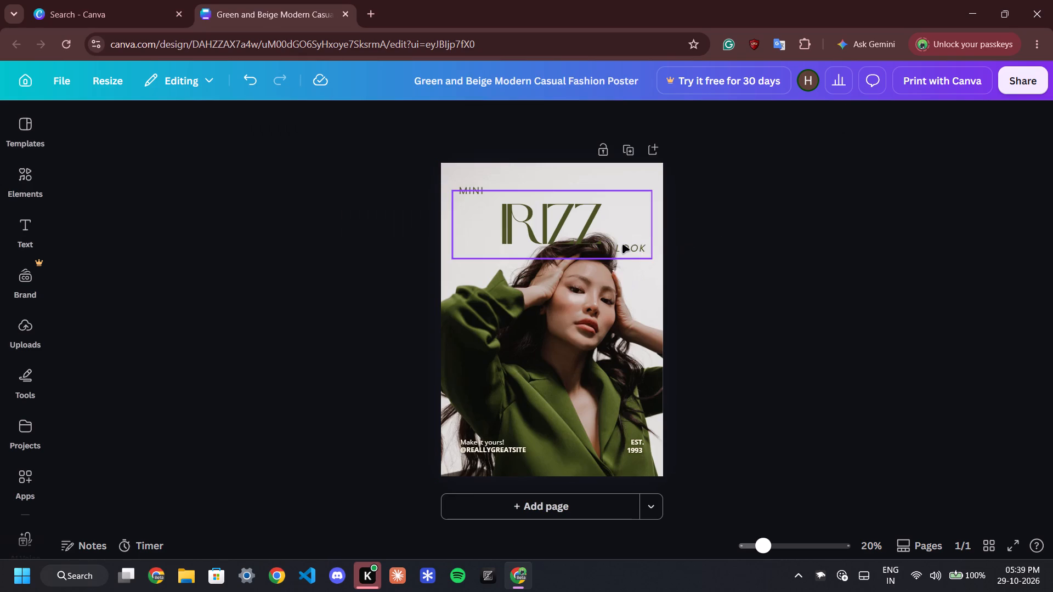
{"action": "left_click", "coordinate": [622, 244]}
{"action": "left_click", "coordinate": [622, 244]}
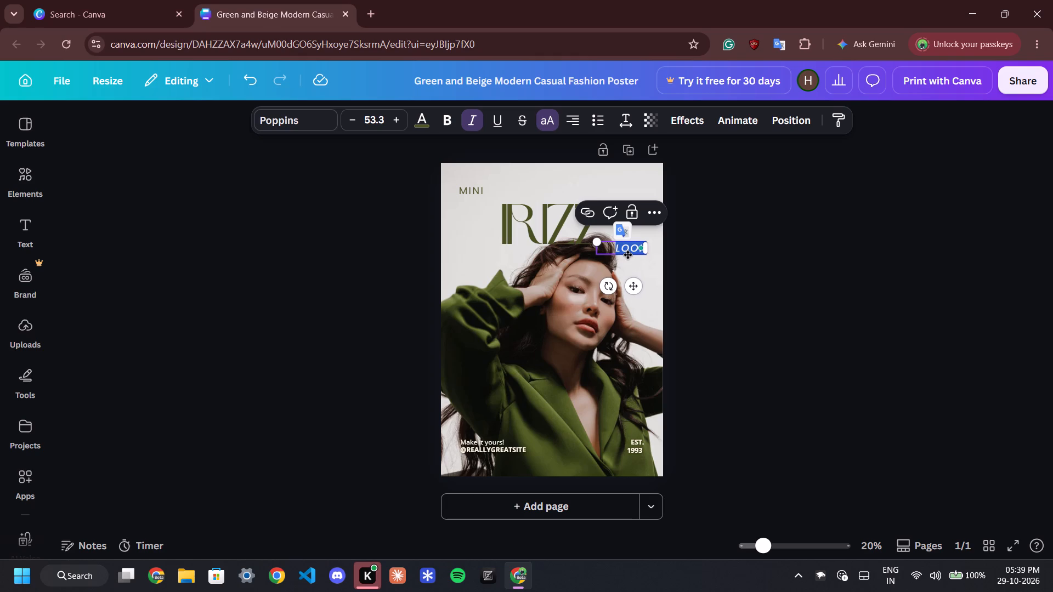
{"action": "key", "text": "BackSpace"}
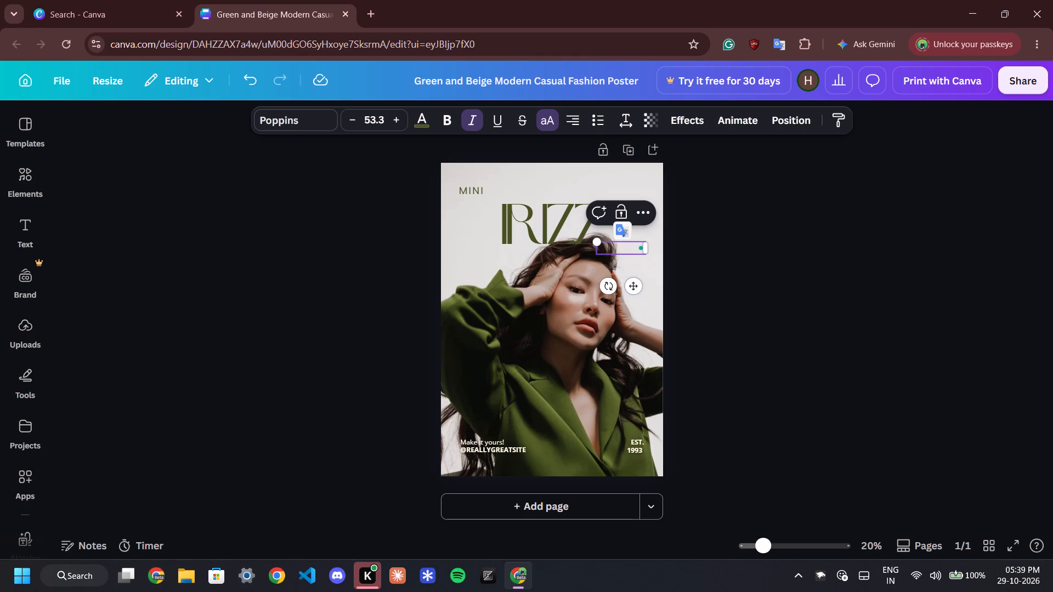
{"action": "type", "text": "SUBSCRIBE"}
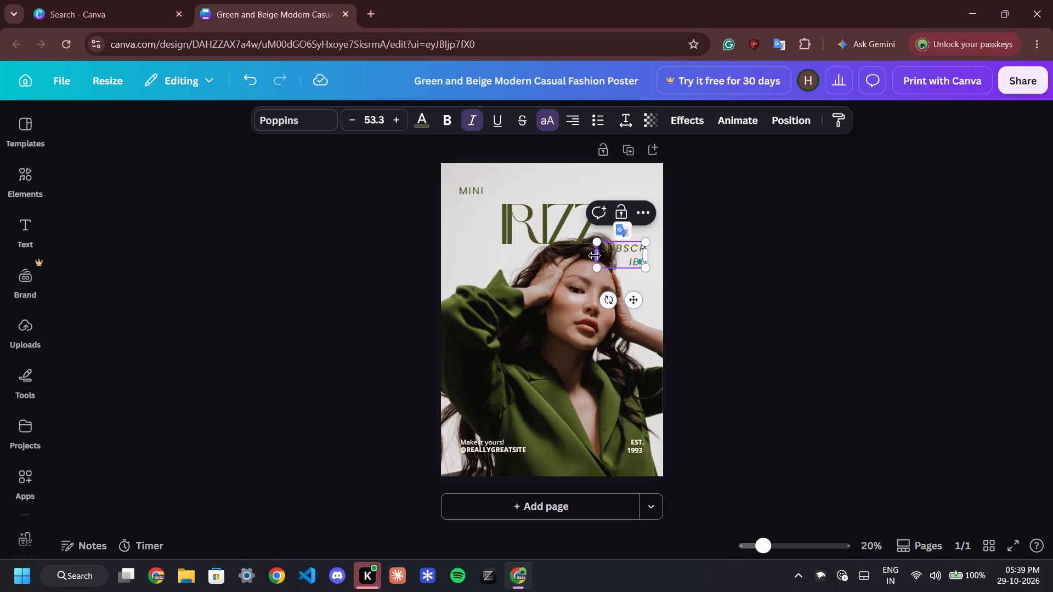
{"action": "left_click_drag", "start_coordinate": [594, 254], "coordinate": [561, 262]}
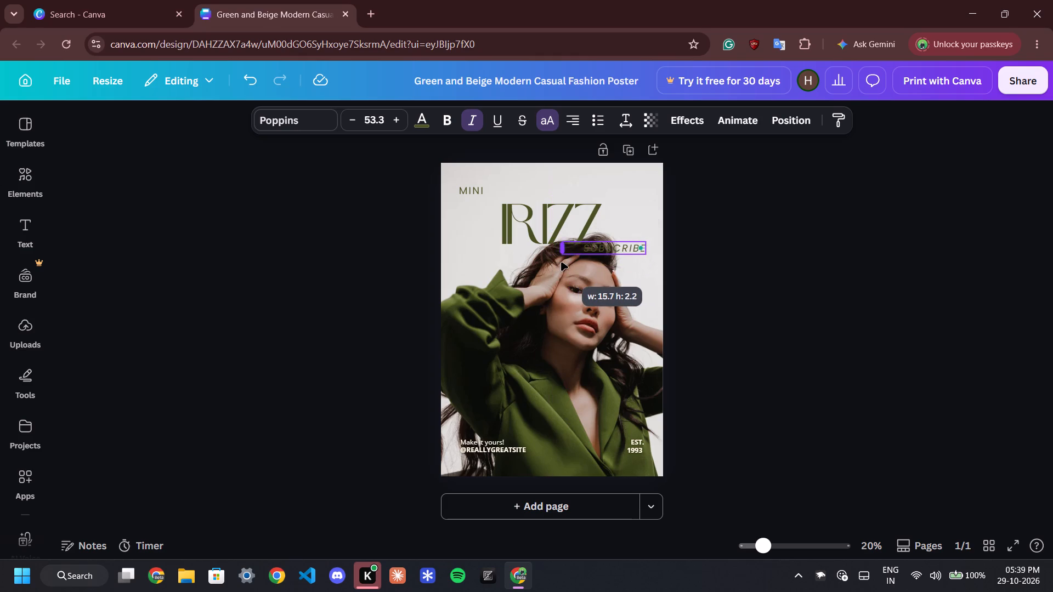
{"action": "left_click_drag", "start_coordinate": [561, 262], "coordinate": [564, 262]}
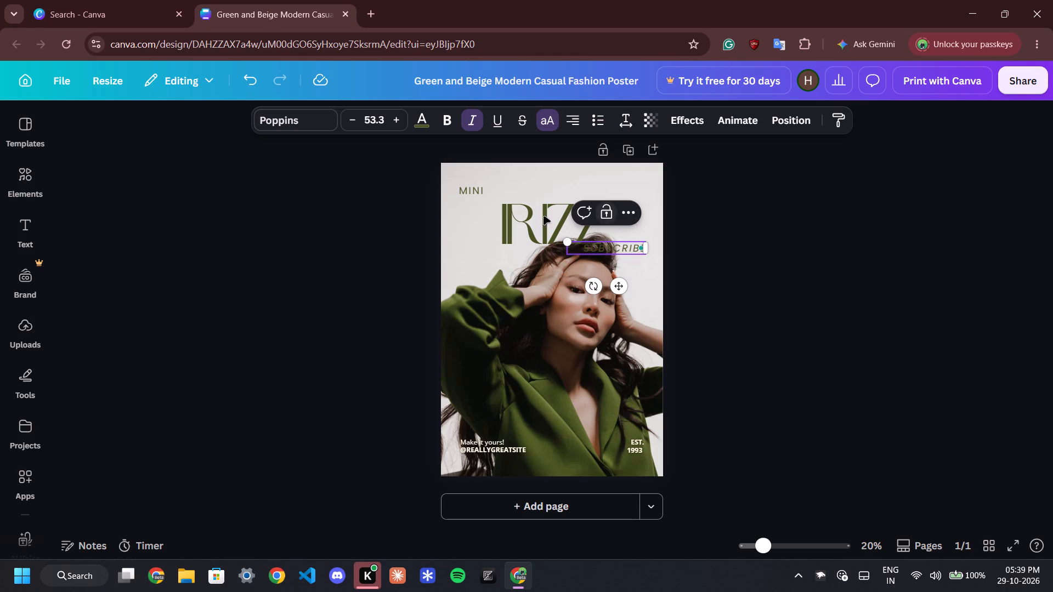
Set the IRIZZ headline's line spacing to 1.23 and its letter spacing to about 260.
{"action": "left_click", "coordinate": [526, 220]}
{"action": "left_click", "coordinate": [624, 120]}
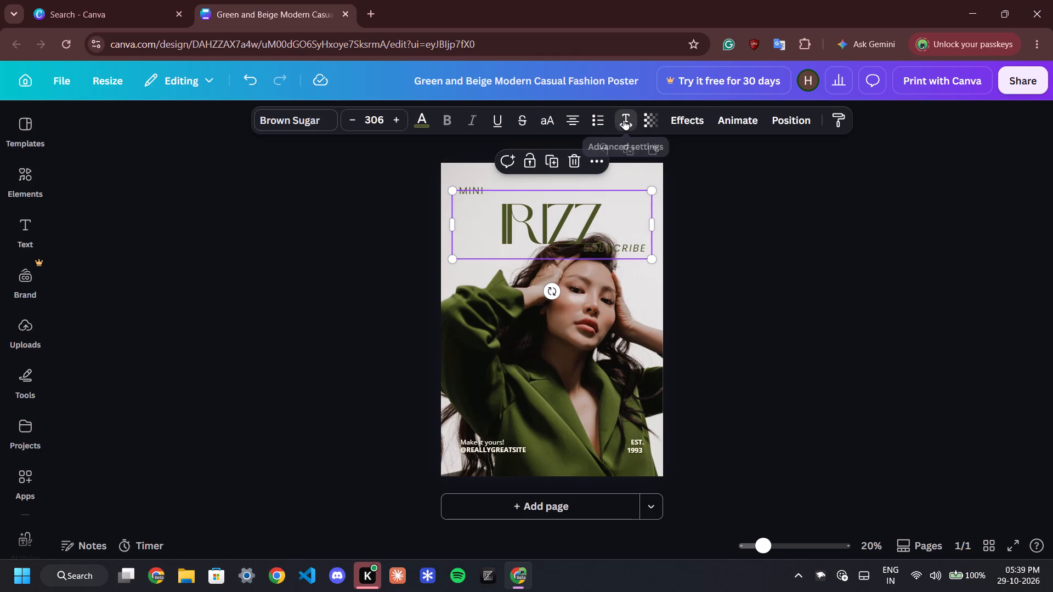
{"action": "left_click_drag", "start_coordinate": [570, 223], "coordinate": [579, 228]}
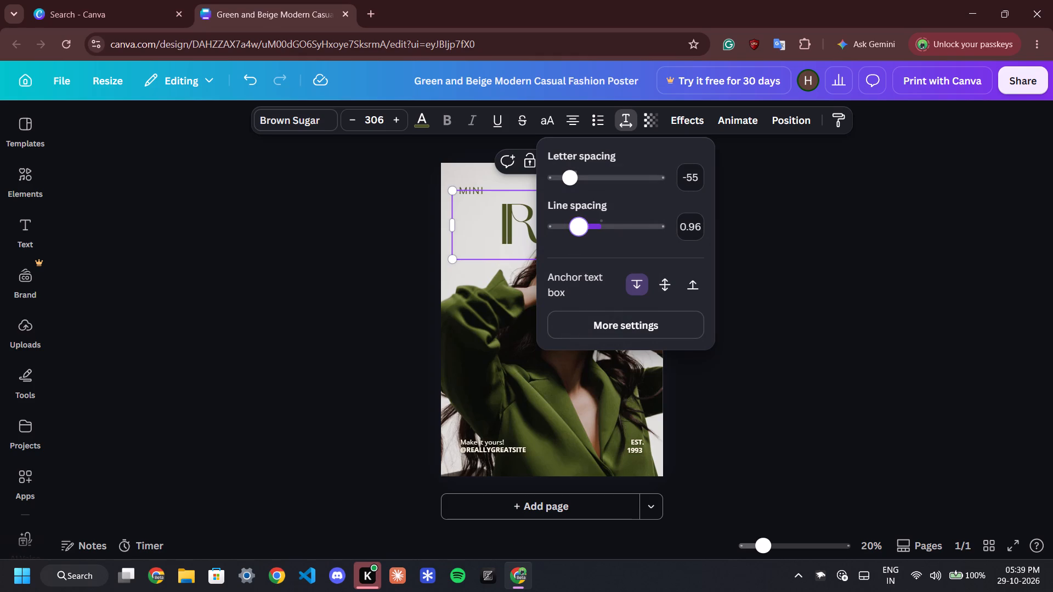
{"action": "left_click_drag", "start_coordinate": [579, 228], "coordinate": [592, 237]}
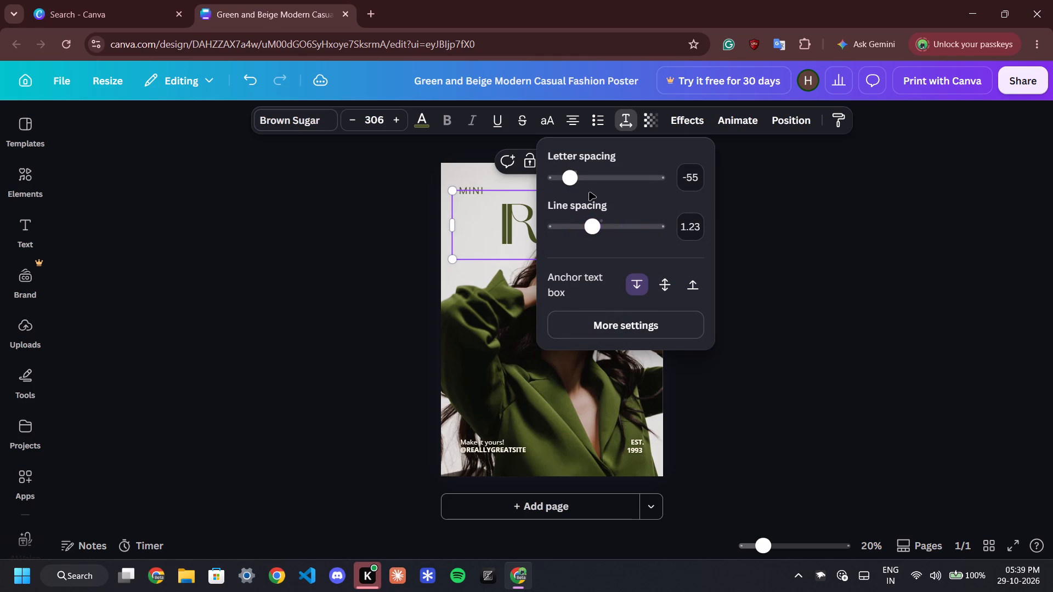
{"action": "left_click_drag", "start_coordinate": [569, 185], "coordinate": [606, 189]}
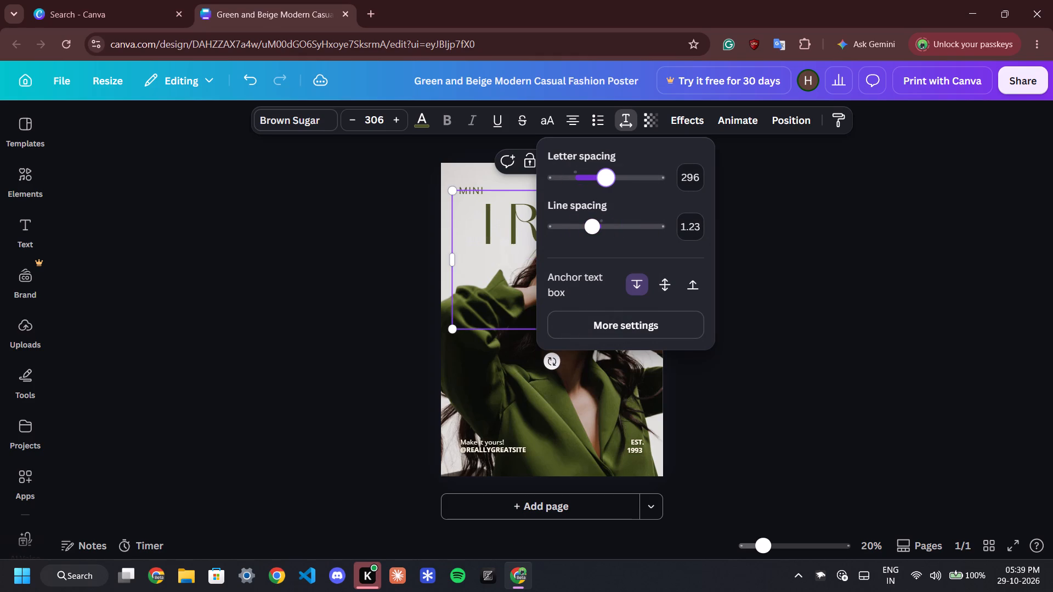
{"action": "left_click_drag", "start_coordinate": [606, 189], "coordinate": [602, 193]}
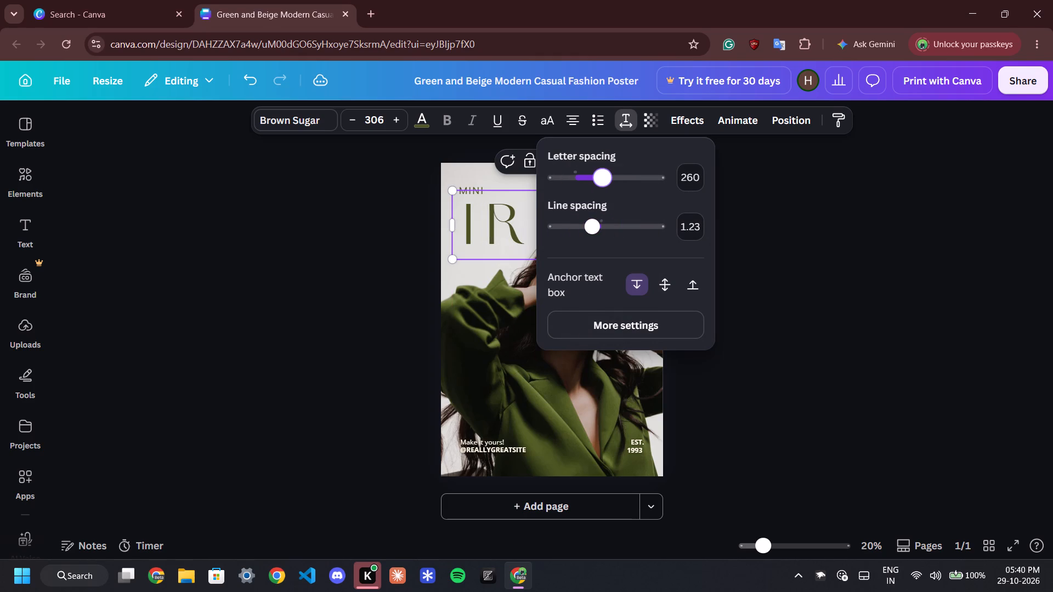
{"action": "left_click_drag", "start_coordinate": [602, 193], "coordinate": [602, 193]}
{"action": "left_click", "coordinate": [803, 226]}
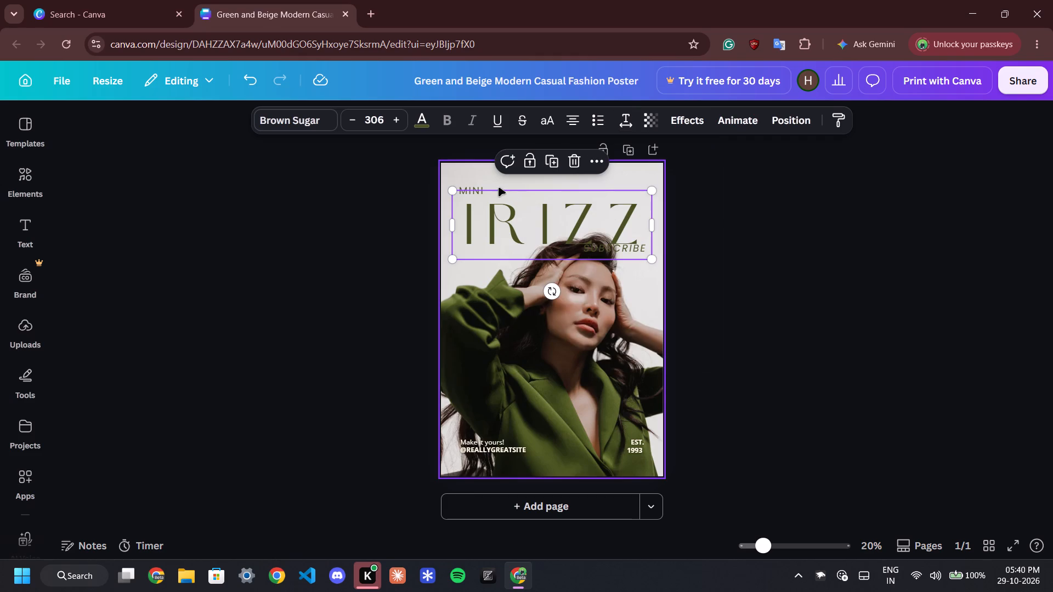
Reposition "MINI" above the headline, aligned with its left edge, and "SUBSCRIBE" just below the headline's right end.
{"action": "left_click", "coordinate": [486, 183]}
{"action": "left_click", "coordinate": [469, 189]}
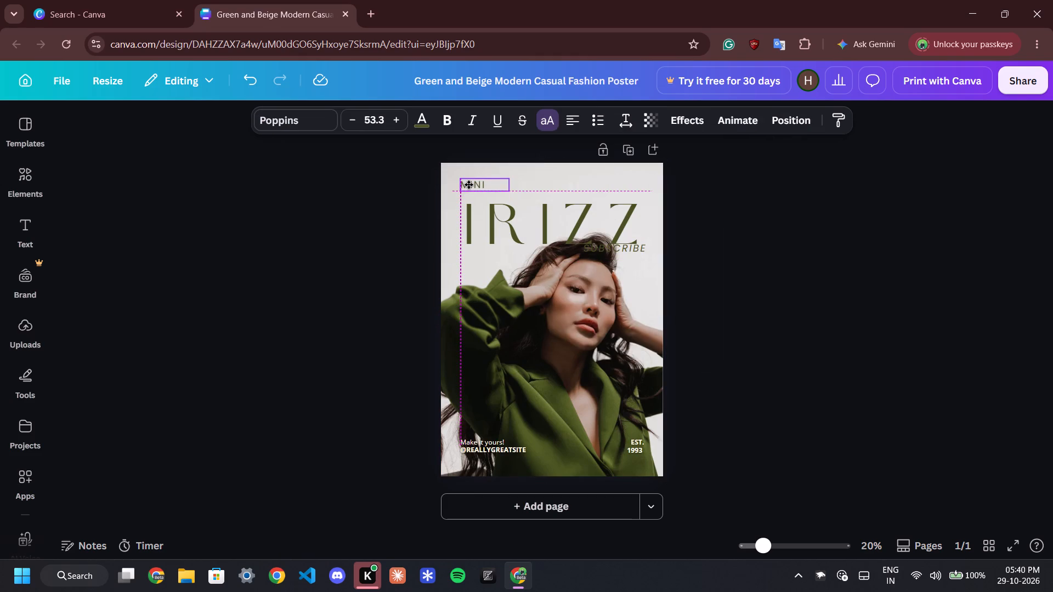
{"action": "left_click", "coordinate": [721, 206]}
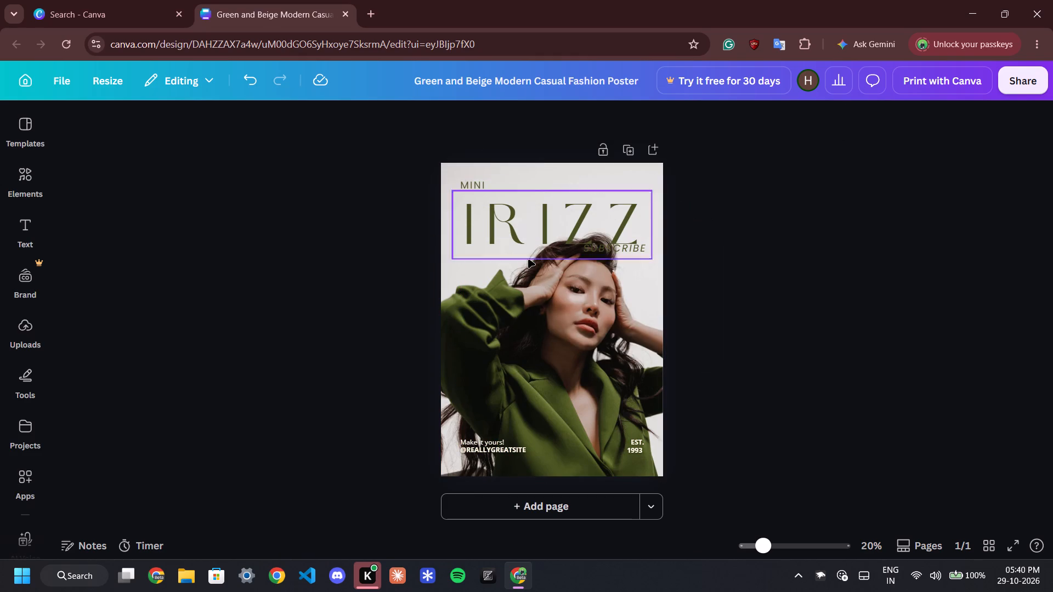
{"action": "left_click_drag", "start_coordinate": [631, 248], "coordinate": [575, 261]}
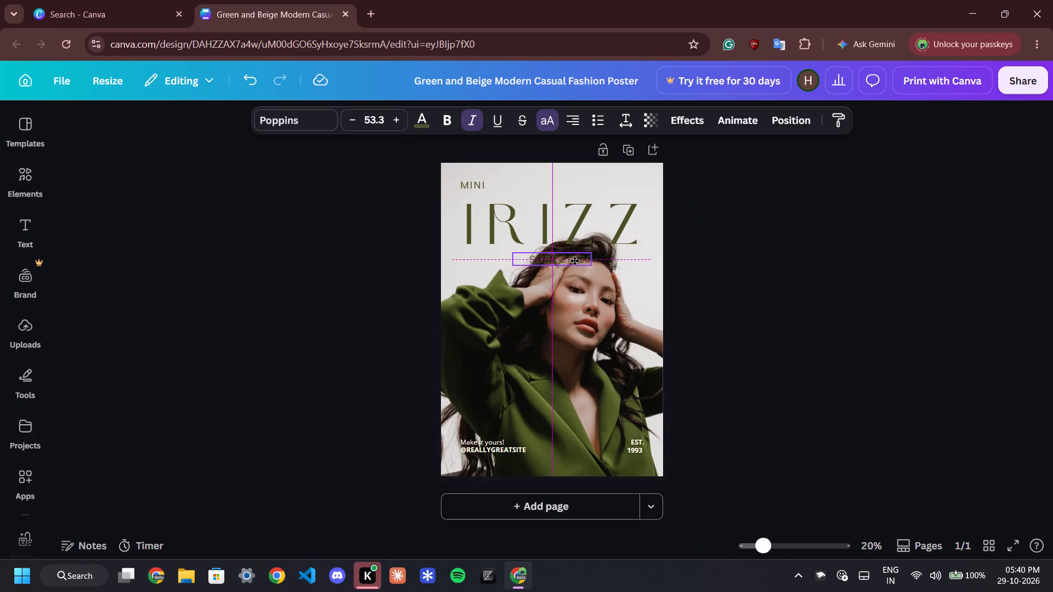
{"action": "left_click_drag", "start_coordinate": [575, 261], "coordinate": [640, 252]}
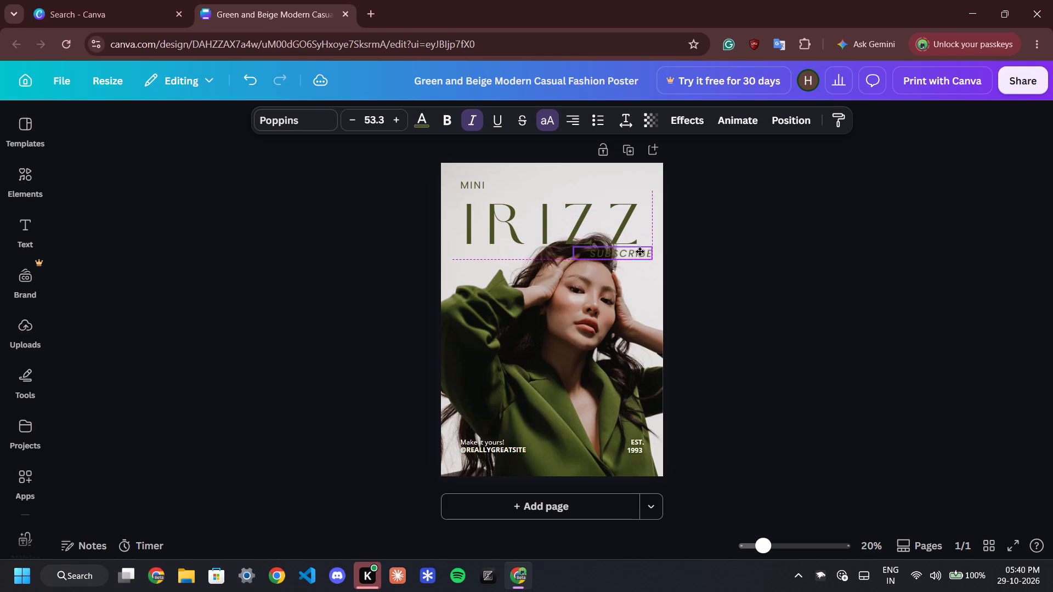
{"action": "left_click_drag", "start_coordinate": [640, 252], "coordinate": [642, 254]}
{"action": "left_click", "coordinate": [467, 189]}
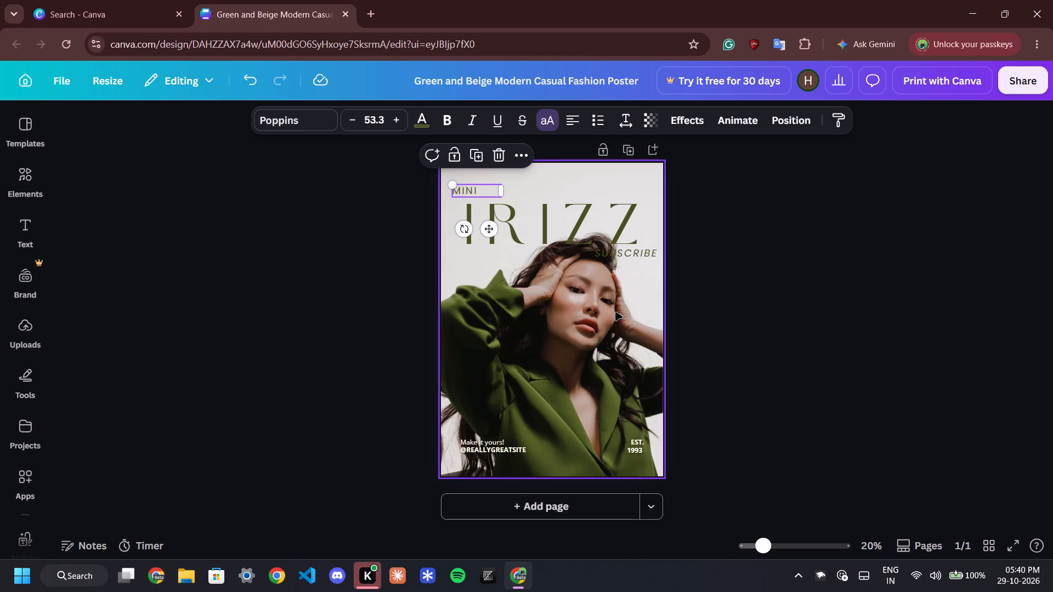
{"action": "left_click", "coordinate": [605, 323]}
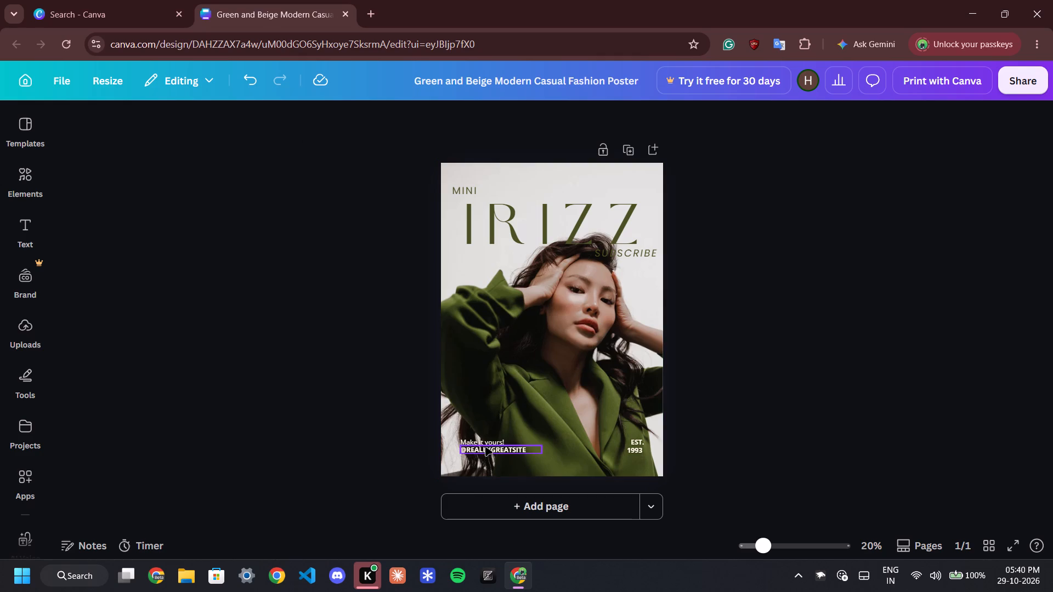
Delete the background photo of the woman in the green blazer from the poster.
{"action": "left_click", "coordinate": [551, 349]}
{"action": "left_click", "coordinate": [552, 348]}
{"action": "left_click", "coordinate": [558, 343]}
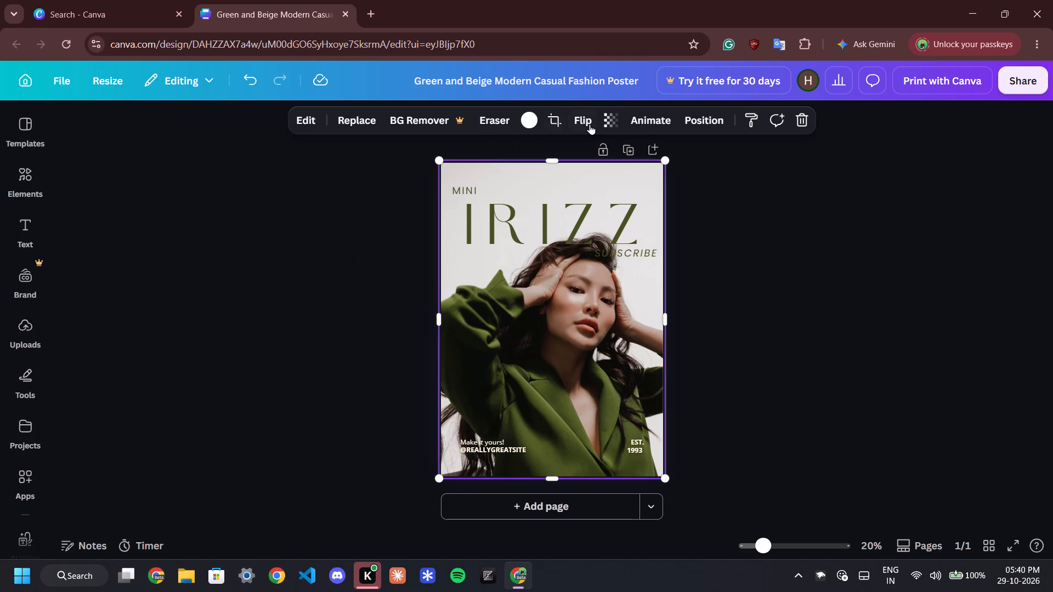
{"action": "key", "text": "BackSpace"}
{"action": "left_click", "coordinate": [538, 382]}
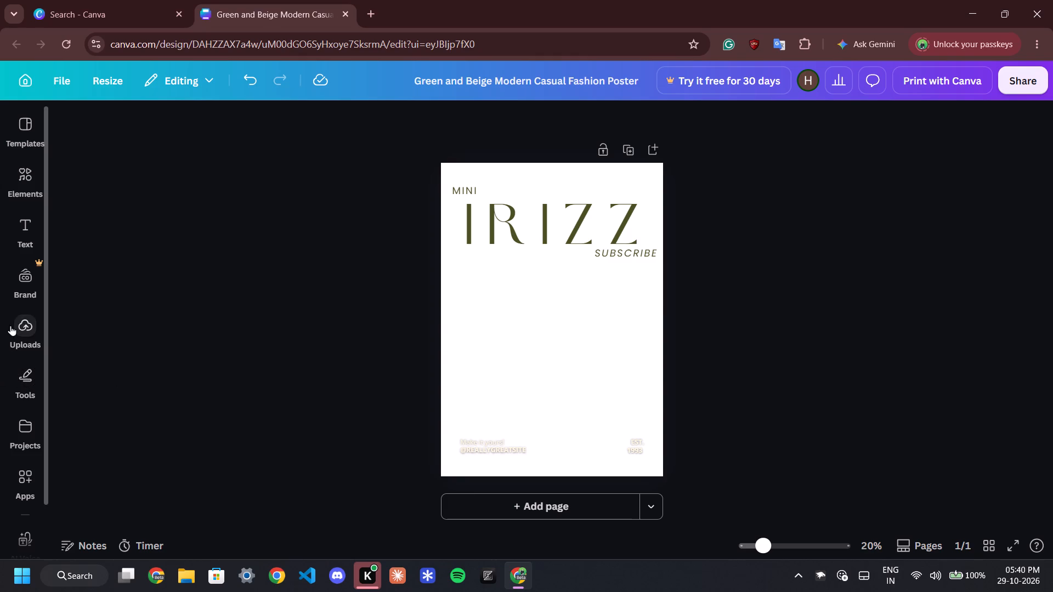
Add the uploaded cut-out image of the waving pink-haired anime character to the poster.
{"action": "left_click", "coordinate": [37, 330]}
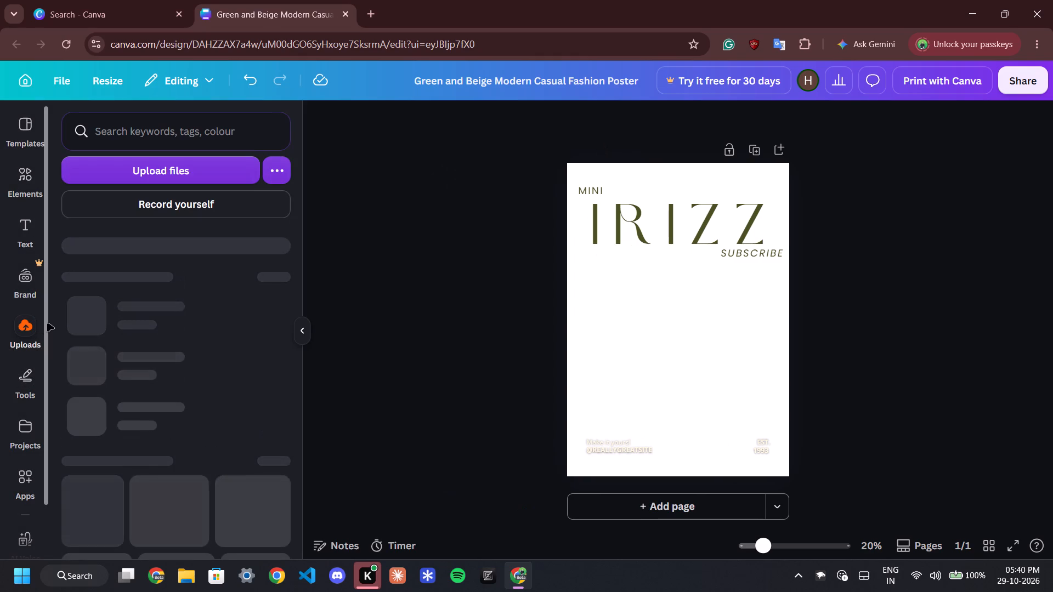
{"action": "scroll", "coordinate": [135, 379], "scroll_direction": "down", "scroll_amount": 1}
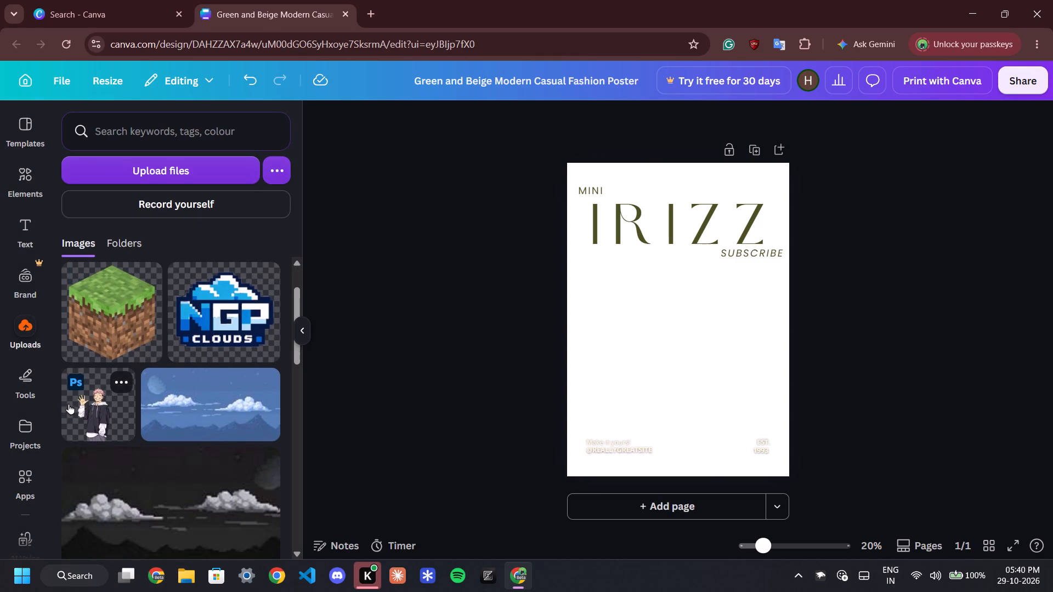
{"action": "left_click", "coordinate": [82, 405]}
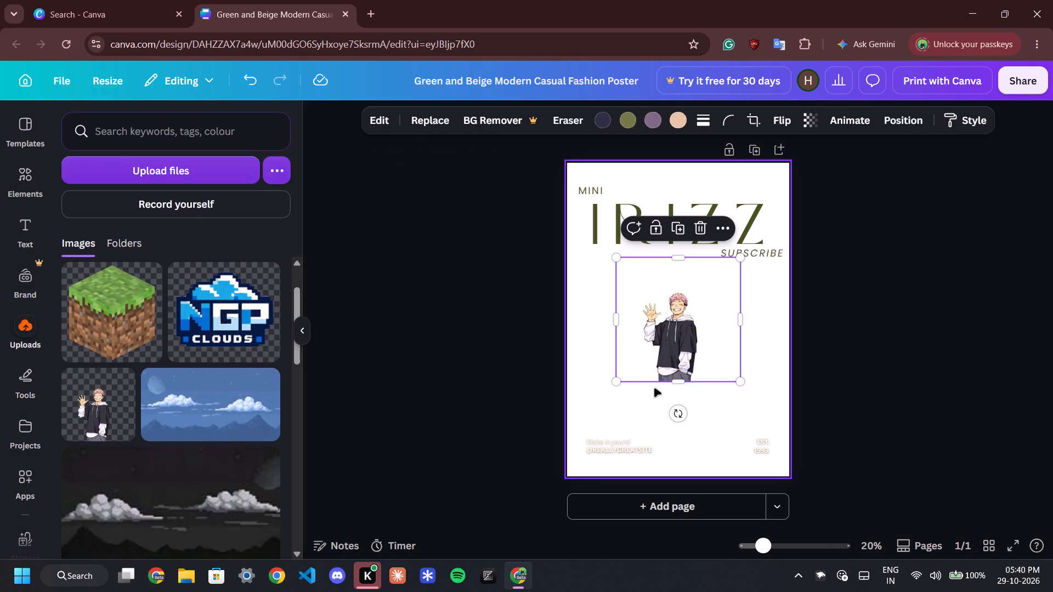
{"action": "left_click", "coordinate": [382, 406]}
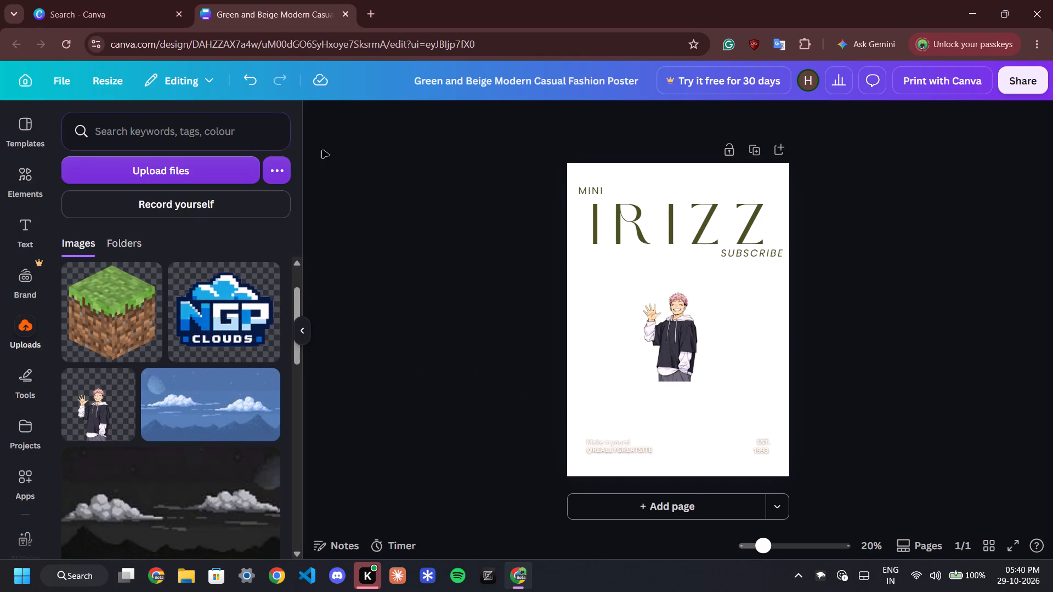
{"action": "left_click", "coordinate": [355, 169]}
{"action": "left_click", "coordinate": [21, 333]}
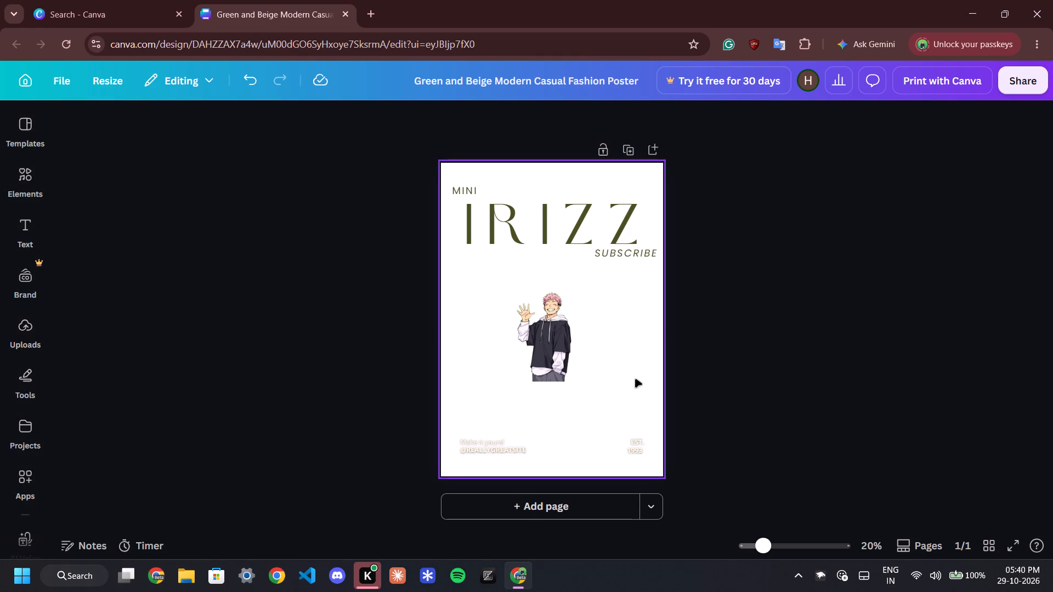
Enlarge and position the character image below the headline, with a frame about 29.3 wide reaching the poster's bottom edge.
{"action": "left_click", "coordinate": [558, 355]}
{"action": "left_click_drag", "start_coordinate": [556, 379], "coordinate": [554, 394]}
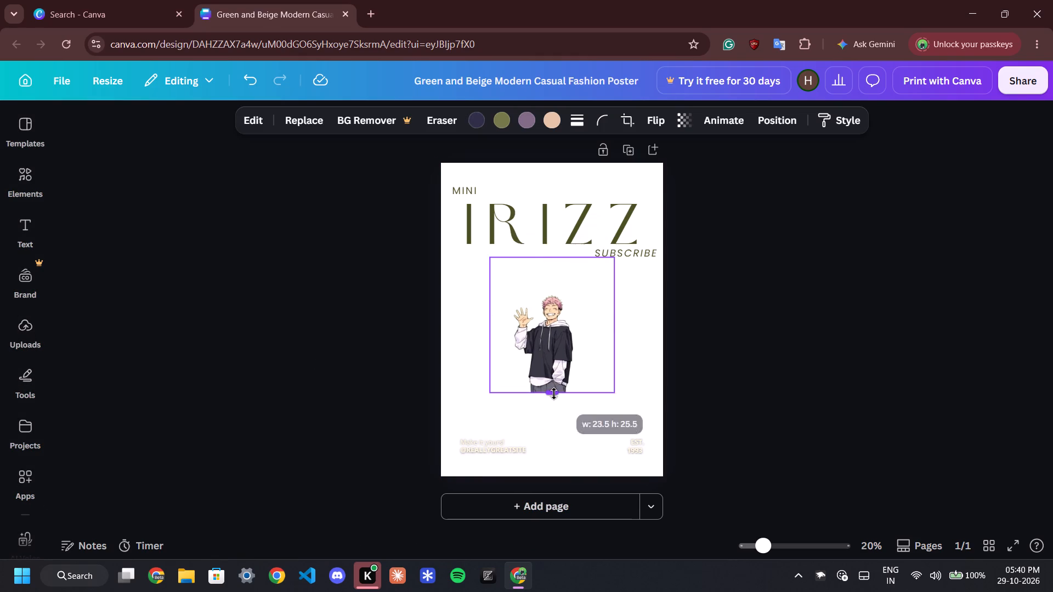
{"action": "left_click_drag", "start_coordinate": [554, 394], "coordinate": [557, 475]}
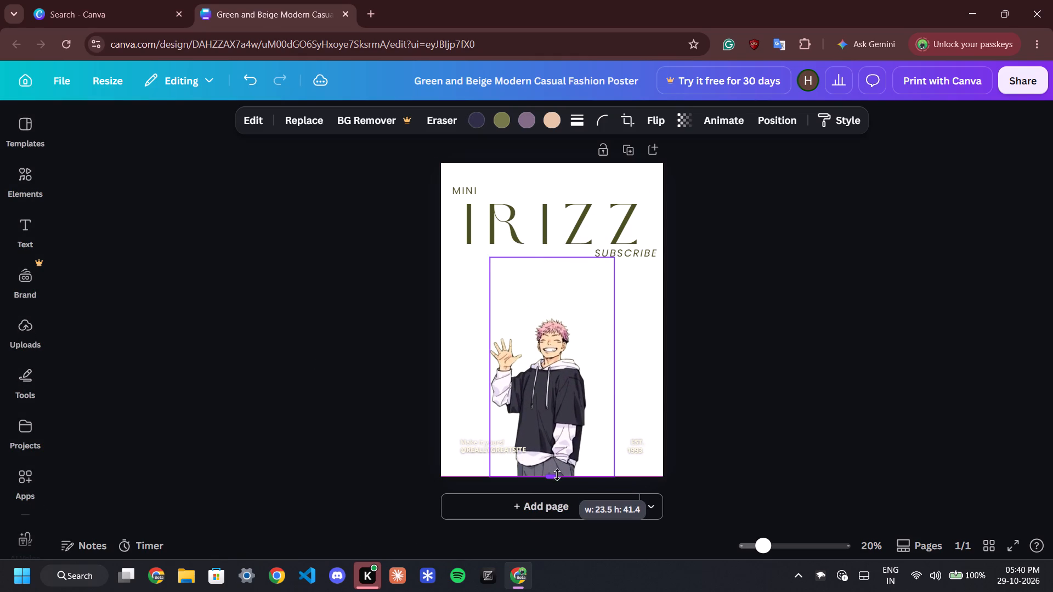
{"action": "left_click_drag", "start_coordinate": [557, 475], "coordinate": [557, 475]}
{"action": "left_click_drag", "start_coordinate": [488, 367], "coordinate": [459, 372]}
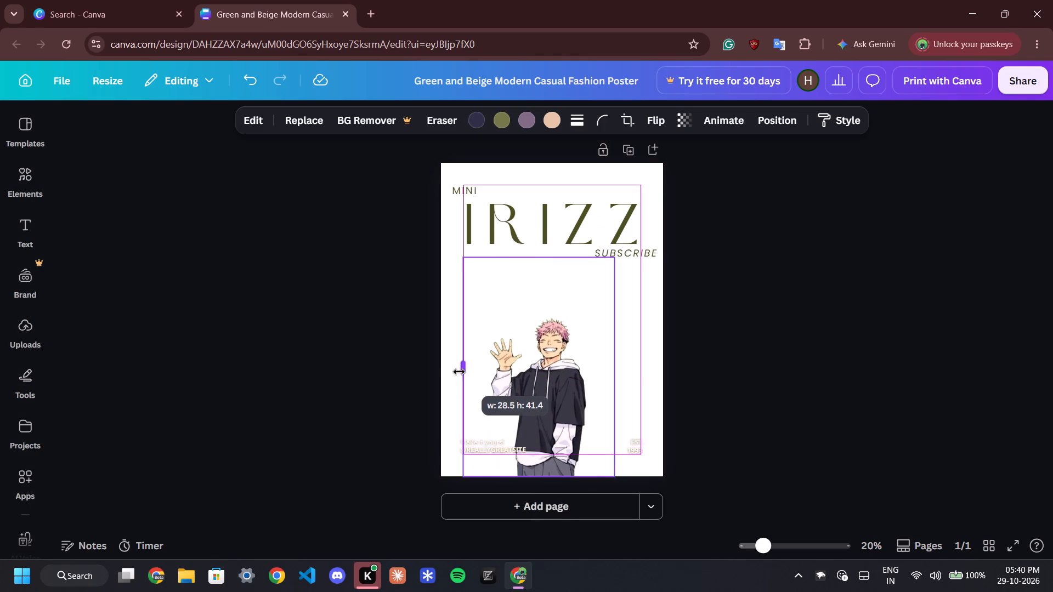
{"action": "left_click_drag", "start_coordinate": [459, 372], "coordinate": [466, 373]}
{"action": "left_click_drag", "start_coordinate": [613, 370], "coordinate": [622, 370]}
{"action": "left_click_drag", "start_coordinate": [550, 375], "coordinate": [548, 341]}
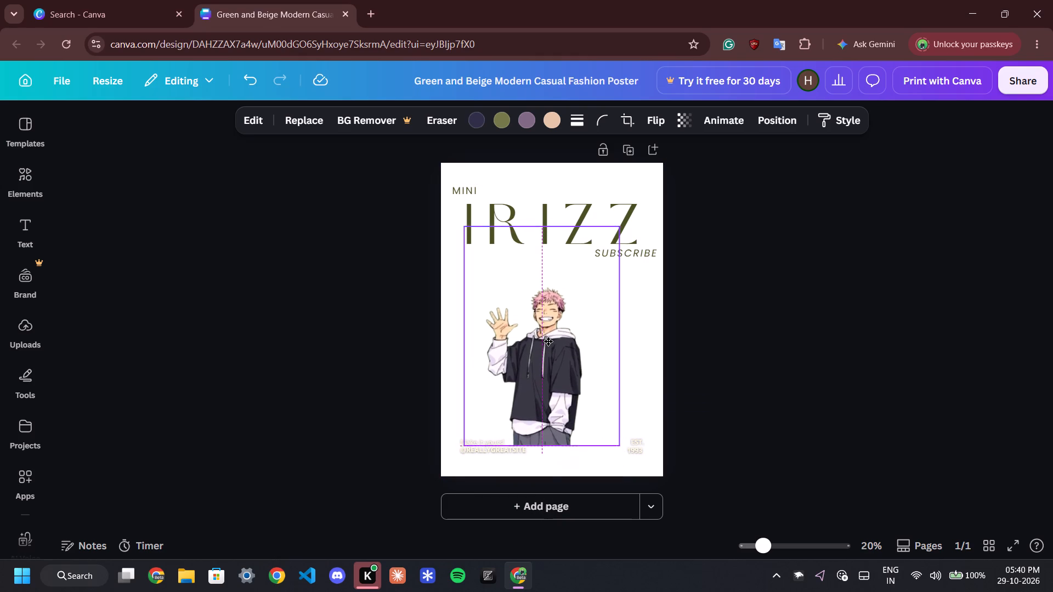
{"action": "left_click_drag", "start_coordinate": [548, 341], "coordinate": [550, 341]}
{"action": "left_click_drag", "start_coordinate": [550, 439], "coordinate": [552, 461]}
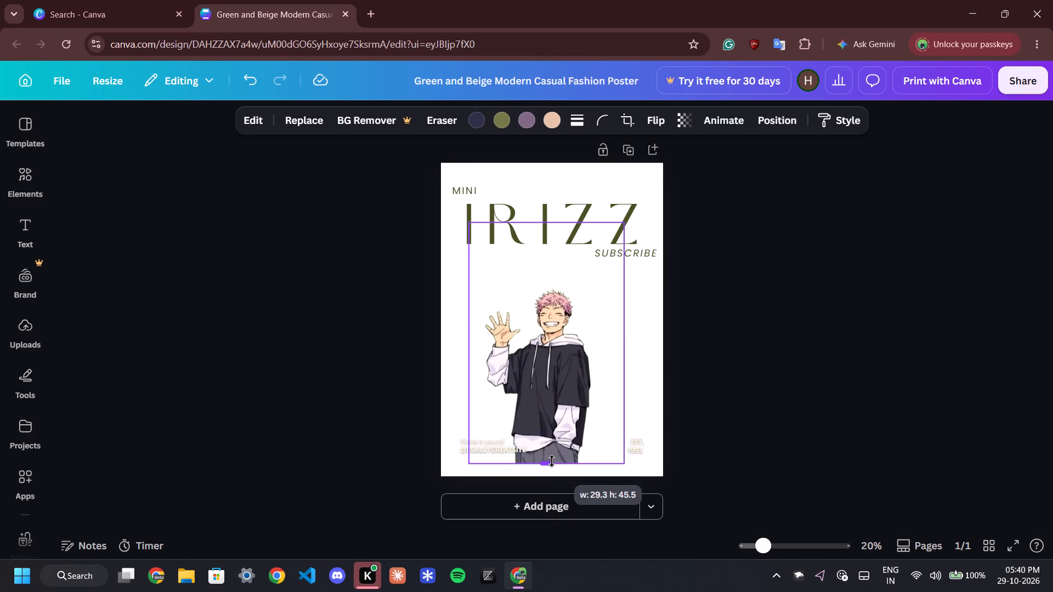
{"action": "left_click_drag", "start_coordinate": [552, 461], "coordinate": [553, 475]}
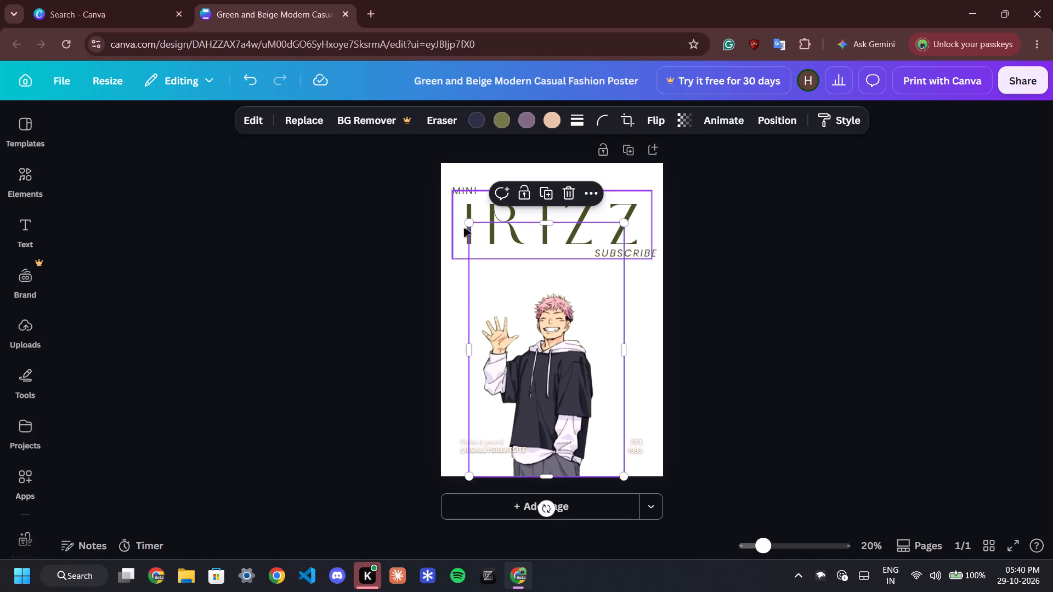
Enlarge the character image further so its head overlaps the headline "IRIZZ" and its frame reaches the poster's bottom edge.
{"action": "left_click_drag", "start_coordinate": [466, 226], "coordinate": [447, 209]}
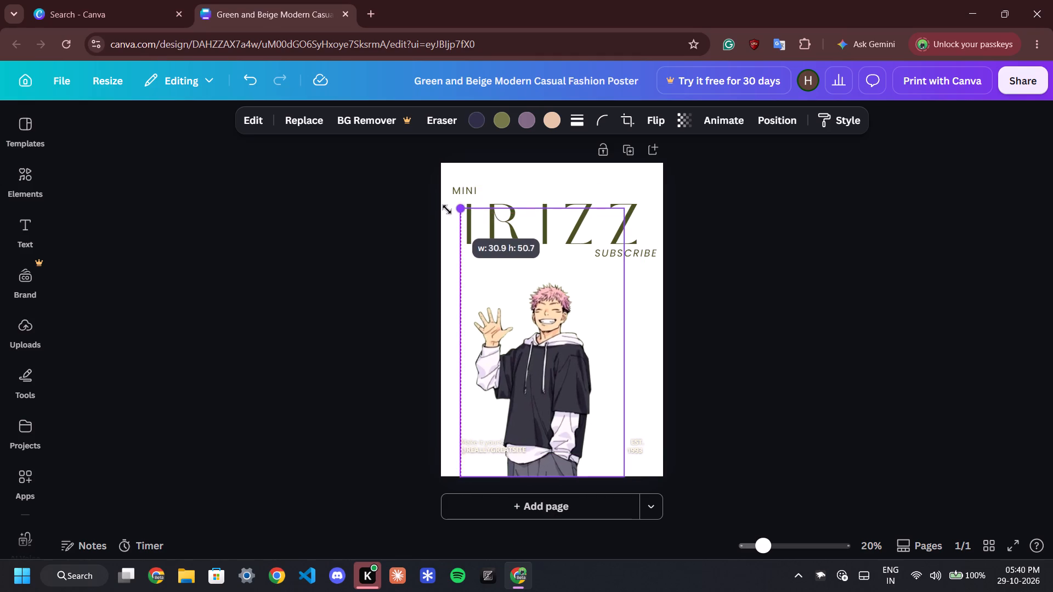
{"action": "left_click_drag", "start_coordinate": [447, 209], "coordinate": [409, 168]}
{"action": "left_click_drag", "start_coordinate": [526, 349], "coordinate": [540, 338]}
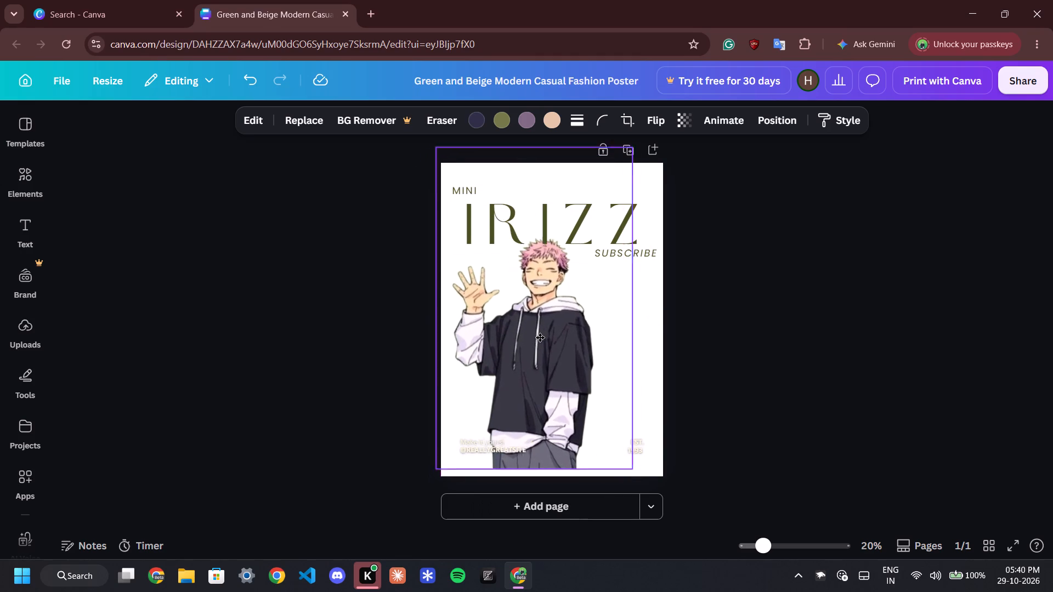
{"action": "left_click_drag", "start_coordinate": [540, 338], "coordinate": [544, 349]}
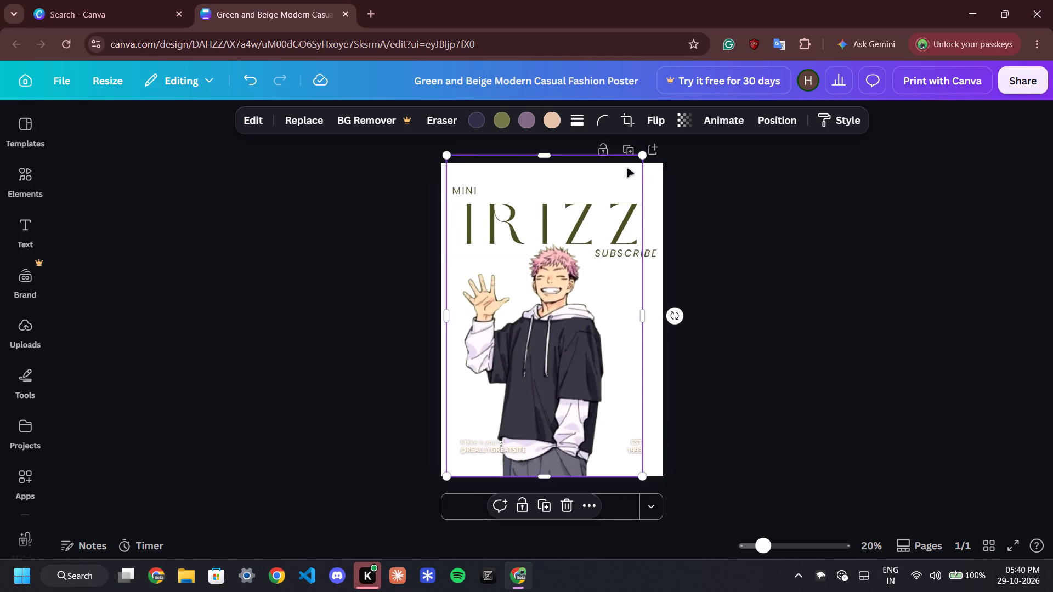
{"action": "left_click_drag", "start_coordinate": [640, 159], "coordinate": [648, 147]}
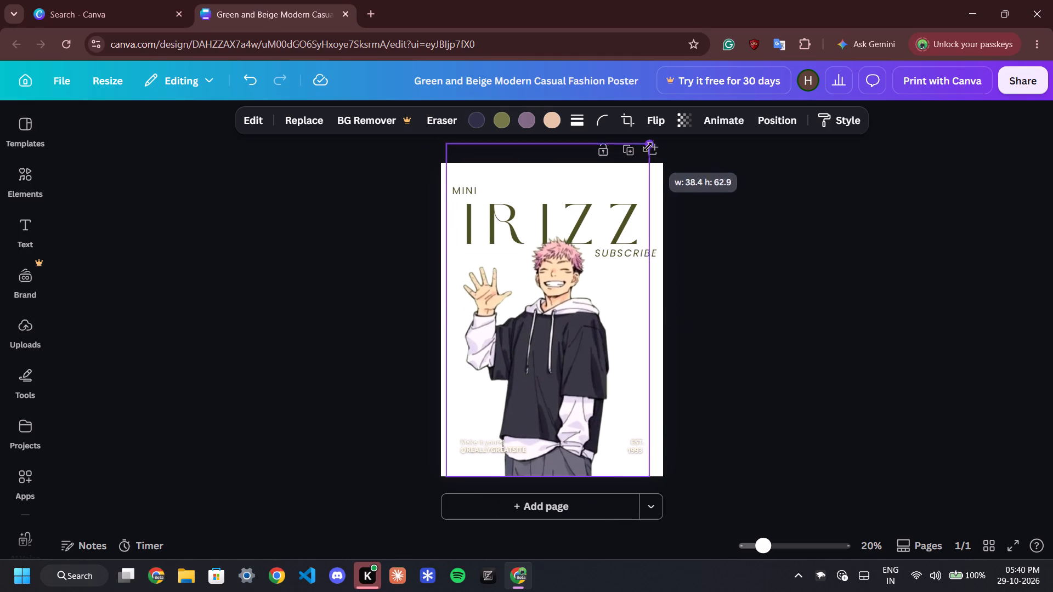
{"action": "left_click_drag", "start_coordinate": [648, 147], "coordinate": [687, 129]}
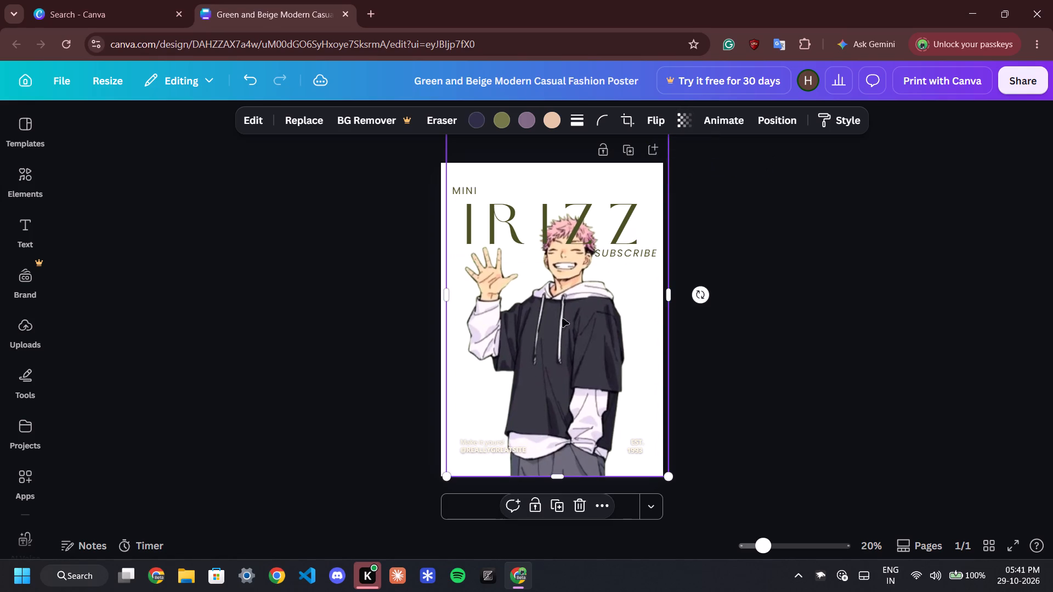
{"action": "left_click_drag", "start_coordinate": [560, 335], "coordinate": [550, 335]}
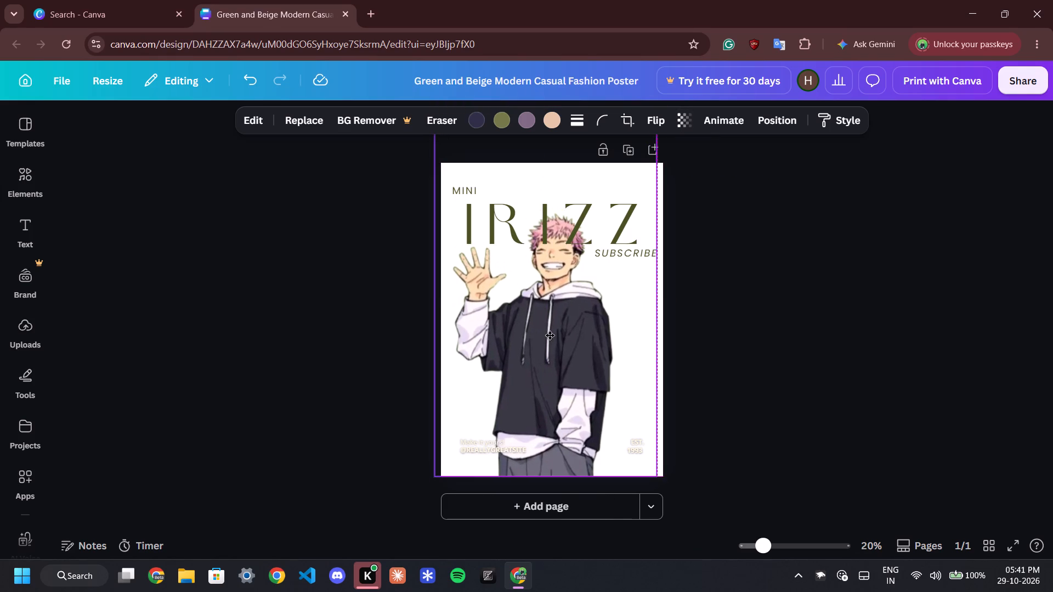
{"action": "left_click_drag", "start_coordinate": [550, 335], "coordinate": [547, 335]}
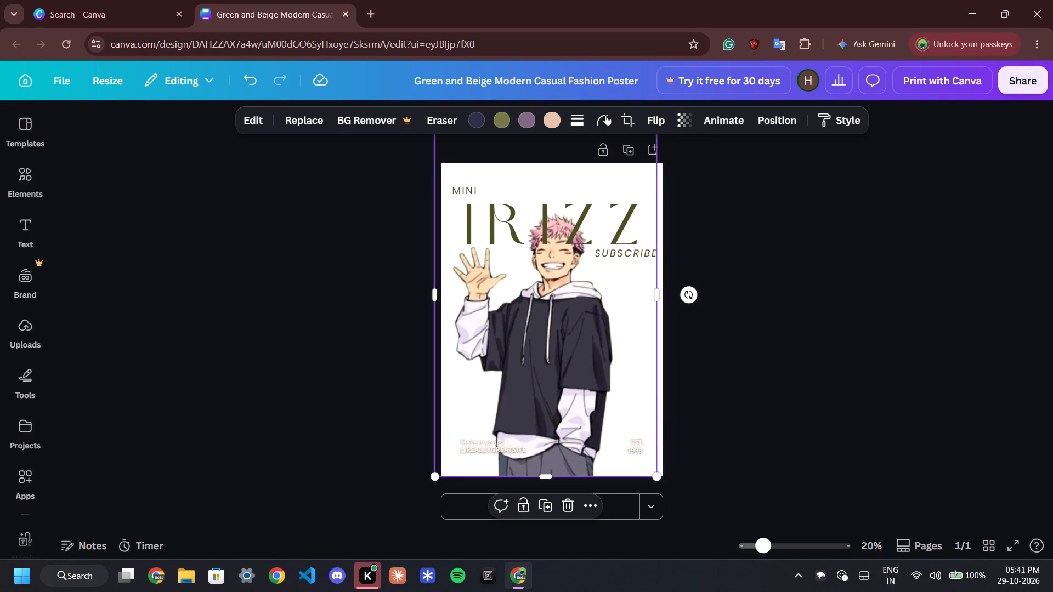
Shrink the character slightly and reposition it so only its hair touches the headline's lower edge, with its legs ending at the poster's bottom.
{"action": "left_click_drag", "start_coordinate": [573, 284], "coordinate": [570, 376]}
{"action": "left_click_drag", "start_coordinate": [654, 208], "coordinate": [653, 222]}
{"action": "left_click_drag", "start_coordinate": [540, 388], "coordinate": [552, 313]}
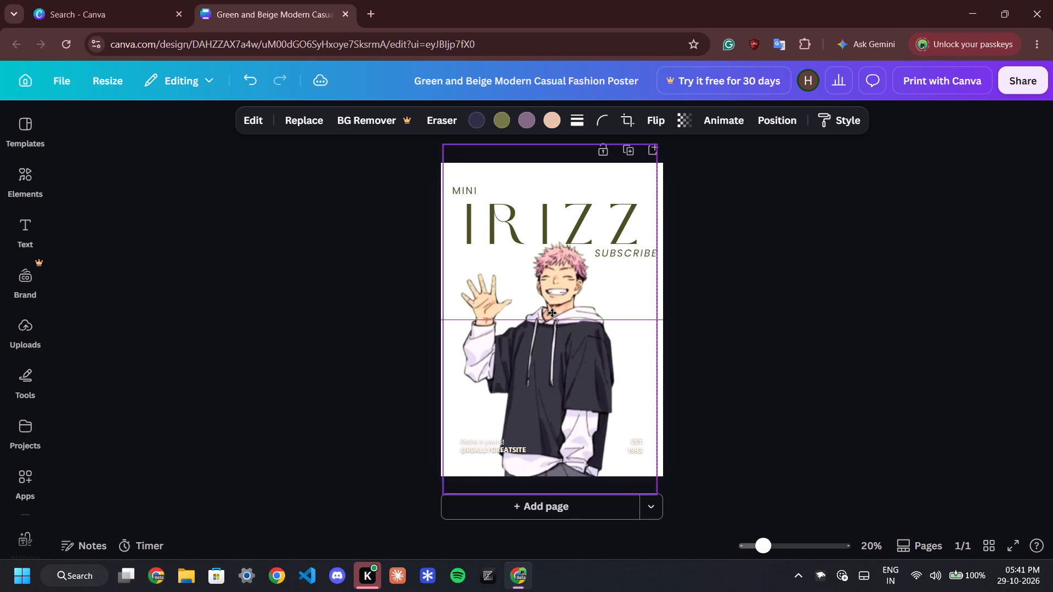
{"action": "left_click_drag", "start_coordinate": [552, 313], "coordinate": [558, 299]}
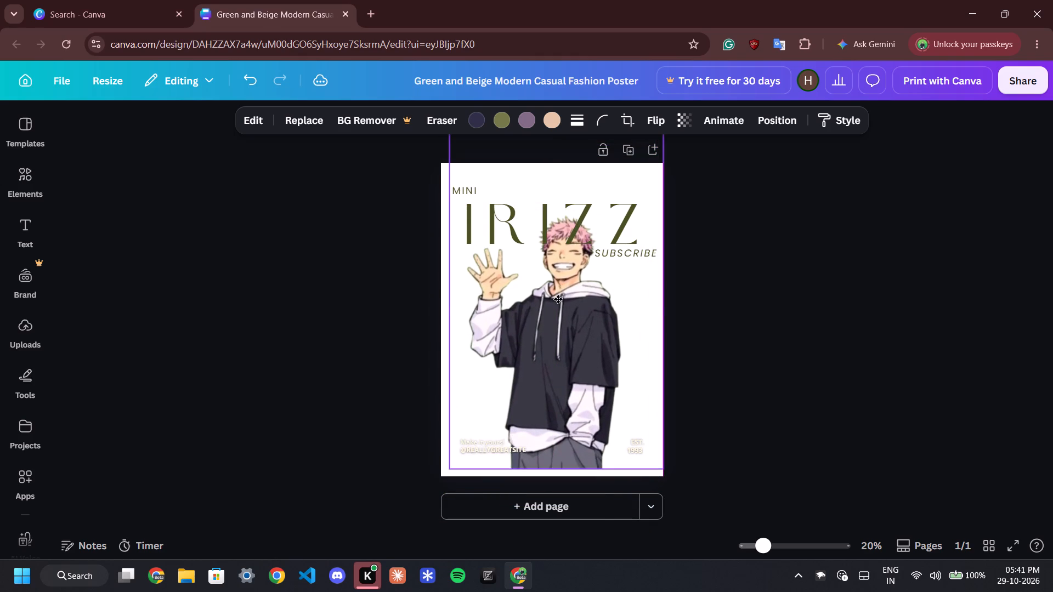
{"action": "left_click_drag", "start_coordinate": [558, 299], "coordinate": [558, 300]}
{"action": "left_click_drag", "start_coordinate": [665, 475], "coordinate": [654, 467]}
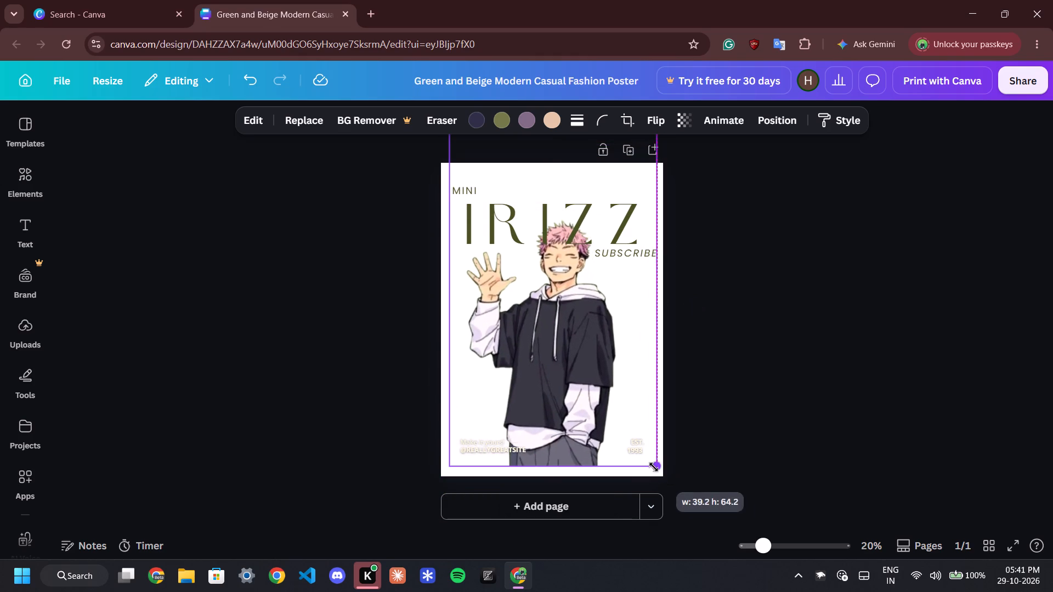
{"action": "left_click_drag", "start_coordinate": [654, 467], "coordinate": [647, 460]}
{"action": "left_click_drag", "start_coordinate": [560, 390], "coordinate": [563, 412]}
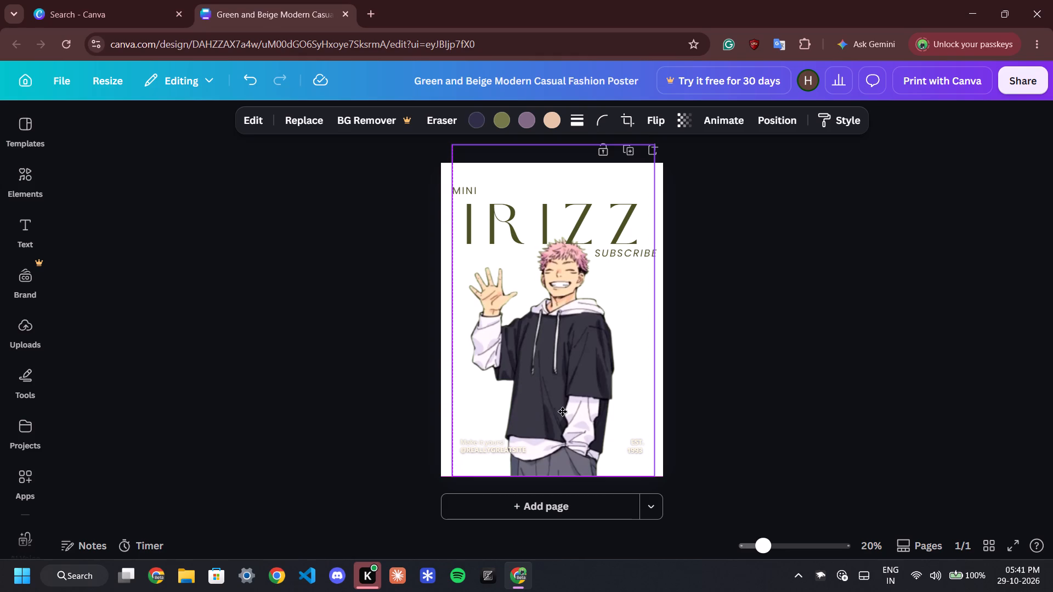
{"action": "left_click_drag", "start_coordinate": [563, 412], "coordinate": [559, 405]}
{"action": "left_click", "coordinate": [798, 314]}
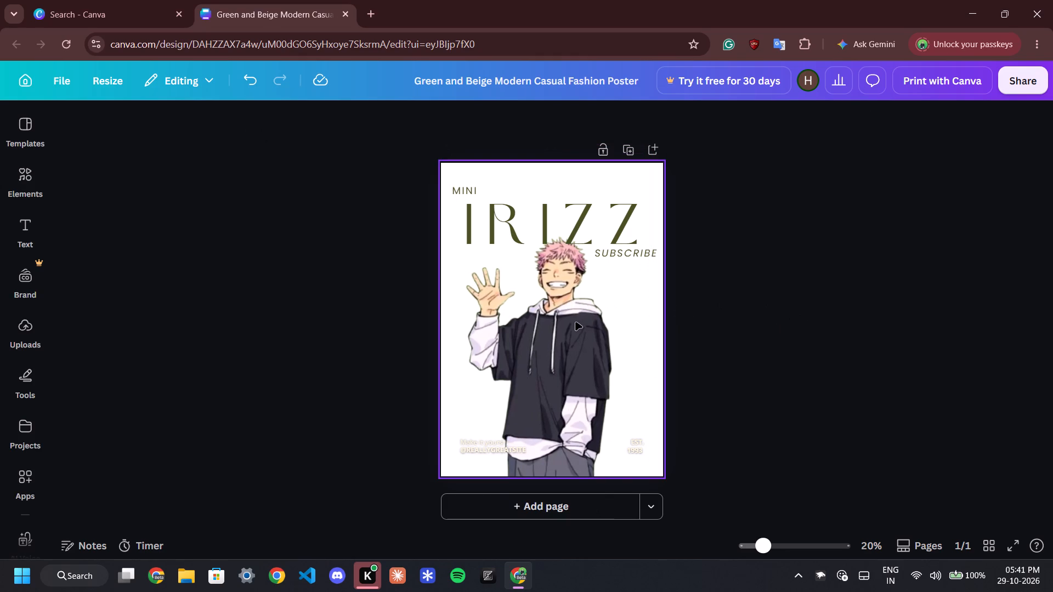
Recolour the character's peach skin tone using the orange swatch from the default solid colours.
{"action": "left_click", "coordinate": [611, 317]}
{"action": "left_click", "coordinate": [552, 119]}
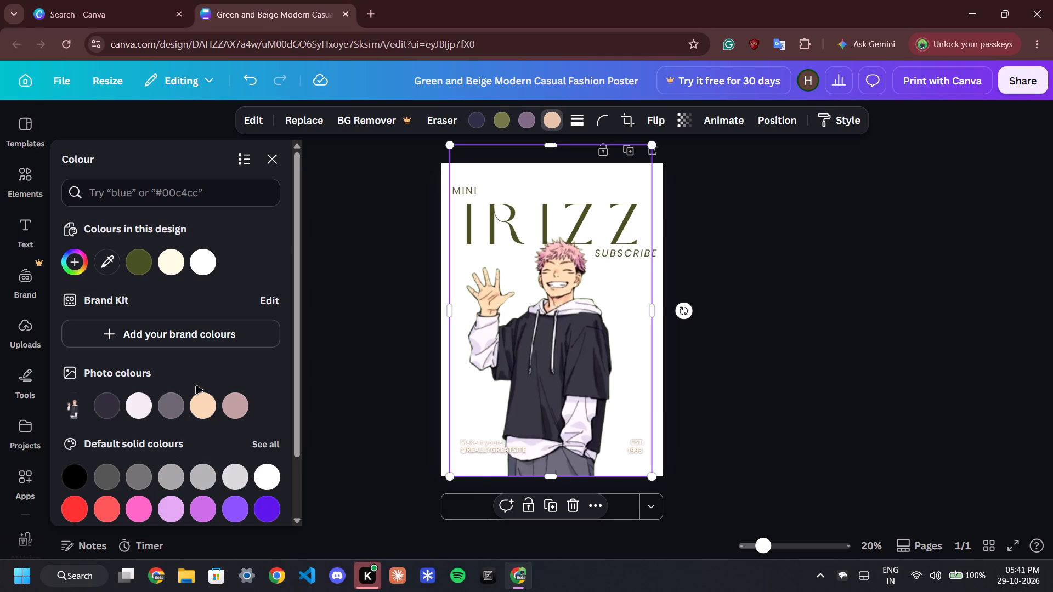
{"action": "scroll", "coordinate": [104, 441], "scroll_direction": "down", "scroll_amount": 5}
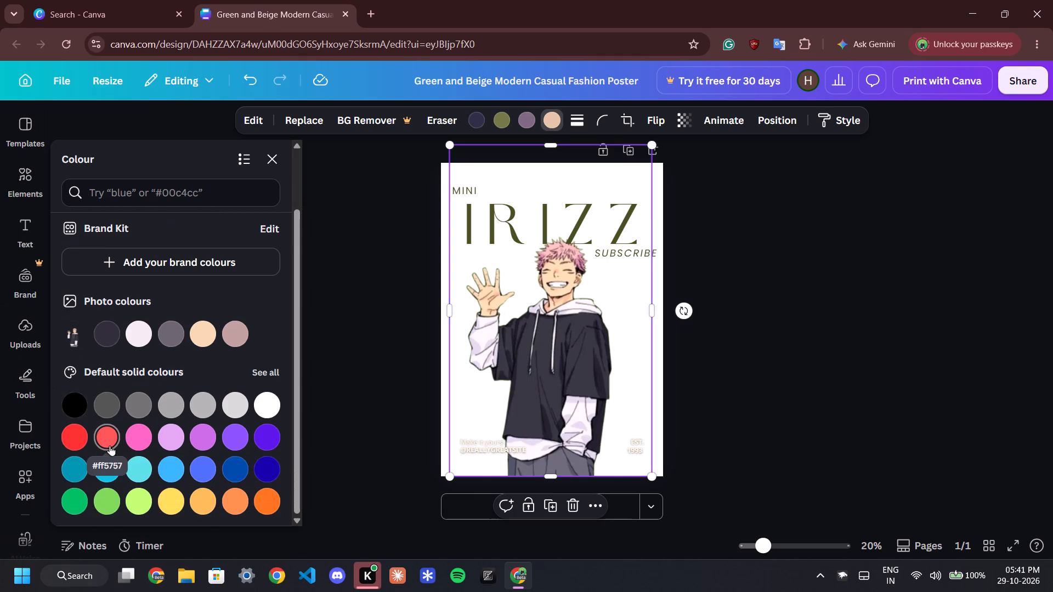
{"action": "scroll", "coordinate": [103, 442], "scroll_direction": "down", "scroll_amount": 2}
{"action": "scroll", "coordinate": [193, 489], "scroll_direction": "down", "scroll_amount": 3}
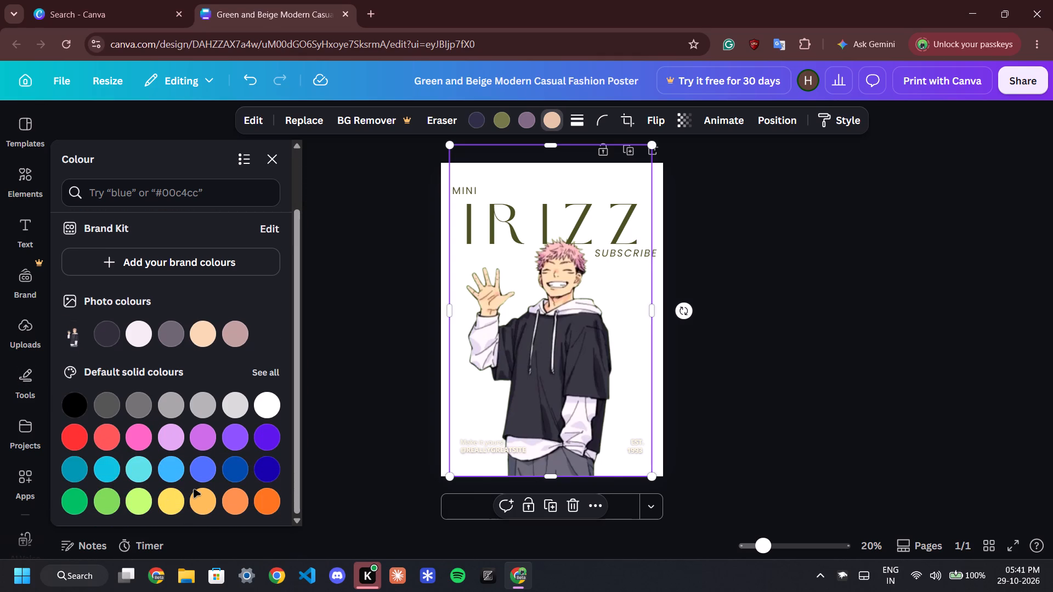
{"action": "scroll", "coordinate": [175, 470], "scroll_direction": "down", "scroll_amount": 3}
{"action": "scroll", "coordinate": [176, 468], "scroll_direction": "up", "scroll_amount": 4}
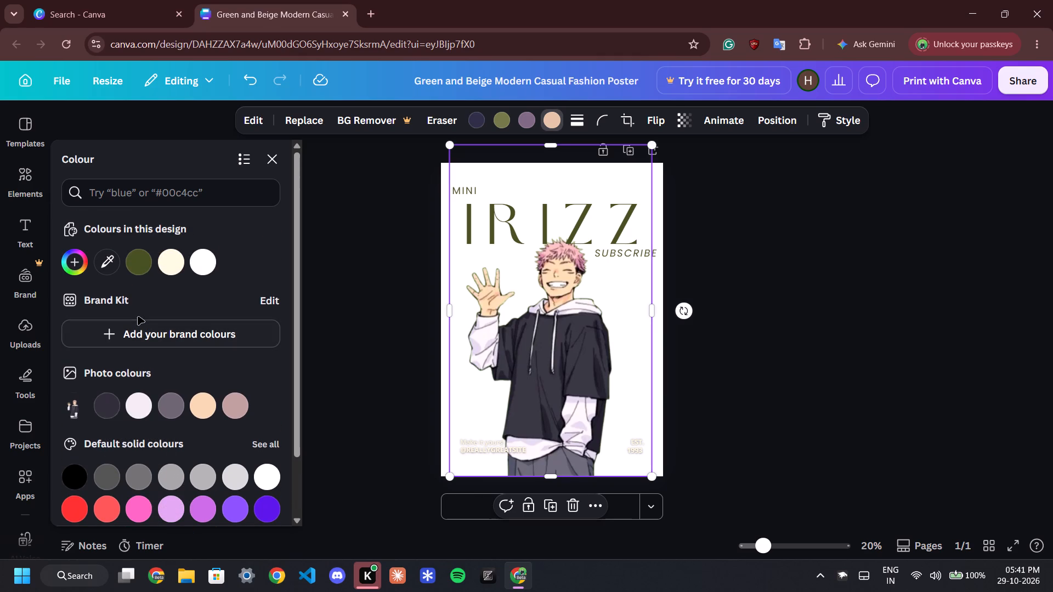
{"action": "scroll", "coordinate": [149, 334], "scroll_direction": "down", "scroll_amount": 4}
{"action": "scroll", "coordinate": [179, 378], "scroll_direction": "down", "scroll_amount": 5}
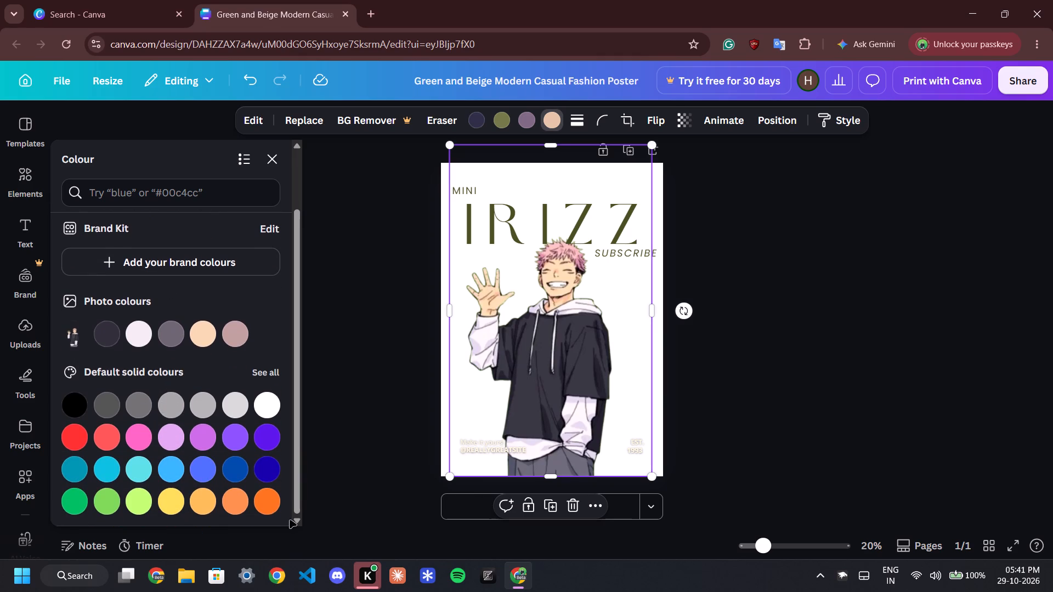
{"action": "left_click", "coordinate": [271, 506]}
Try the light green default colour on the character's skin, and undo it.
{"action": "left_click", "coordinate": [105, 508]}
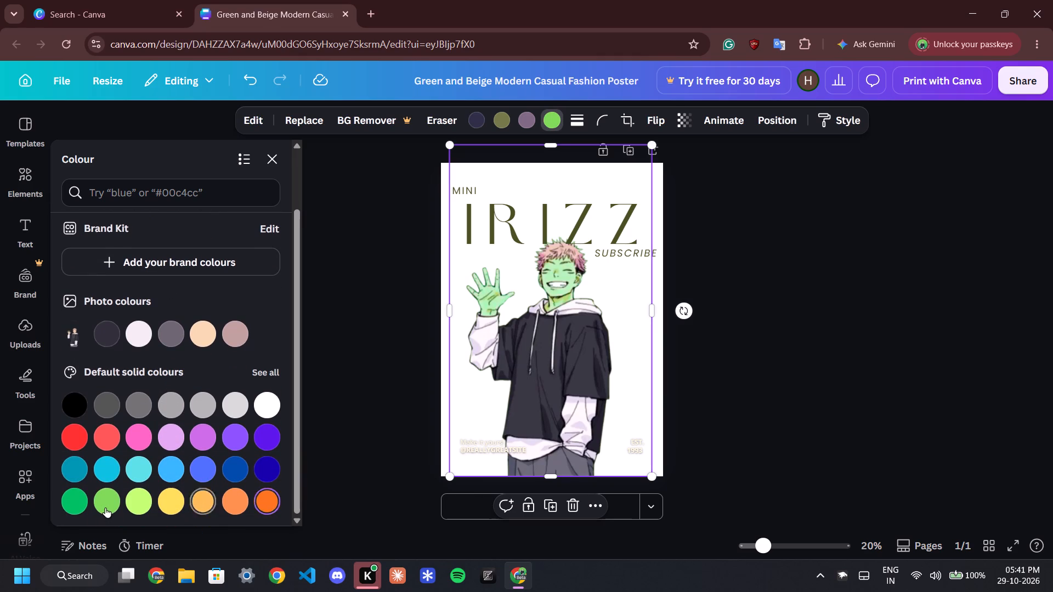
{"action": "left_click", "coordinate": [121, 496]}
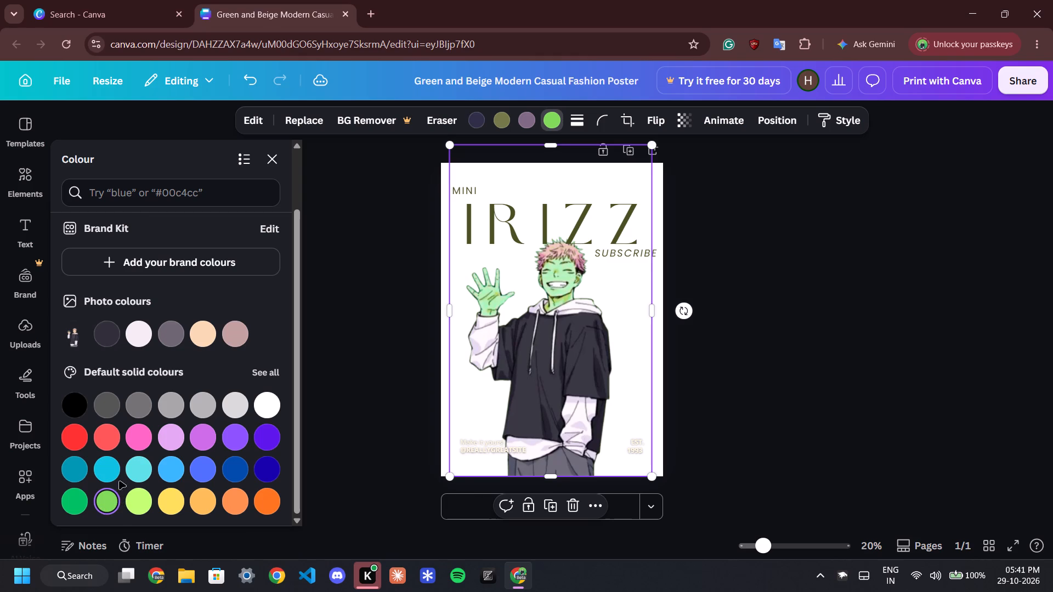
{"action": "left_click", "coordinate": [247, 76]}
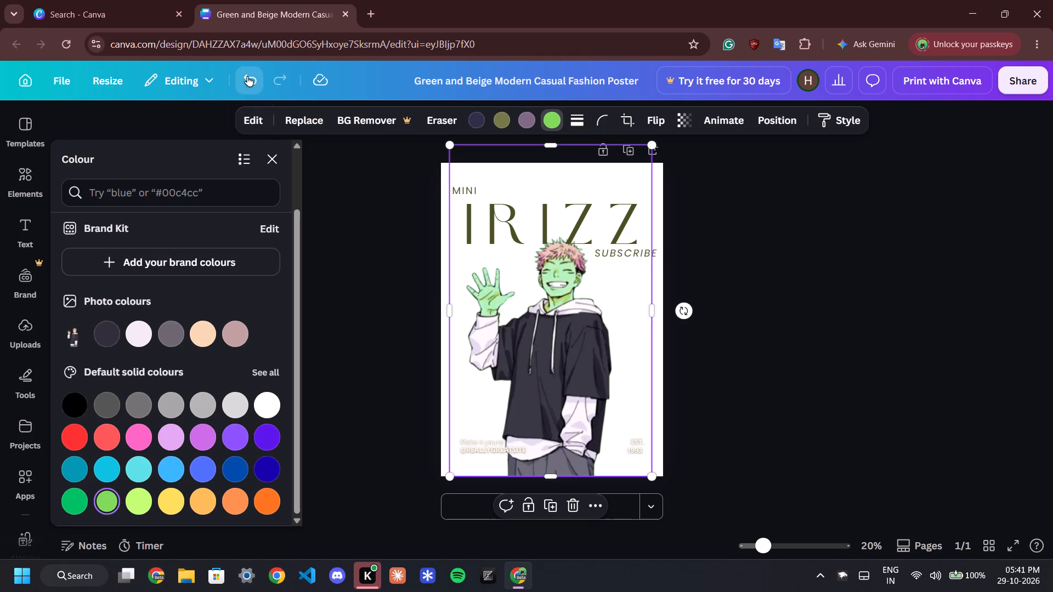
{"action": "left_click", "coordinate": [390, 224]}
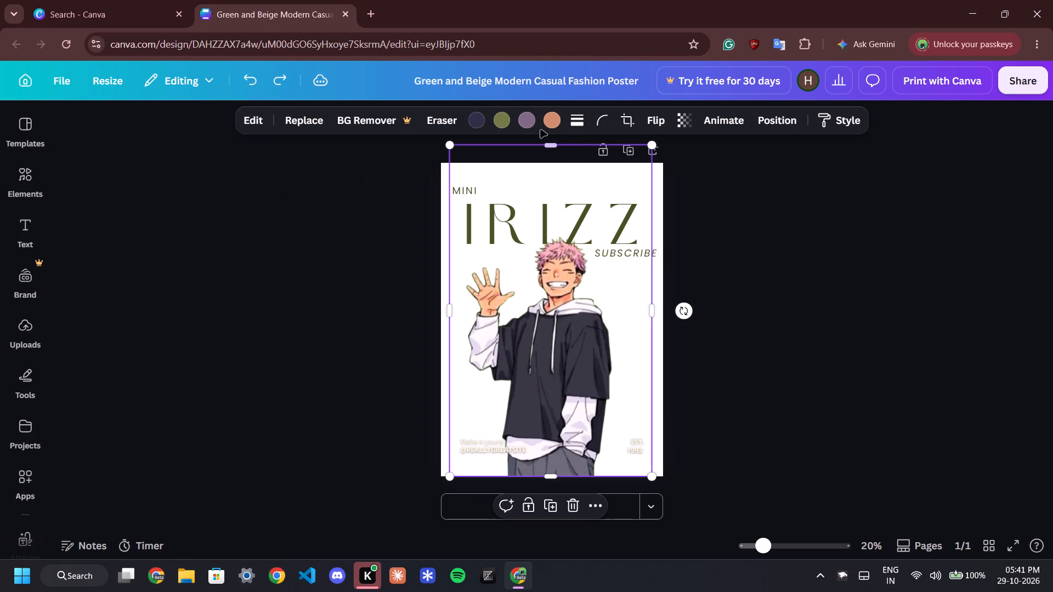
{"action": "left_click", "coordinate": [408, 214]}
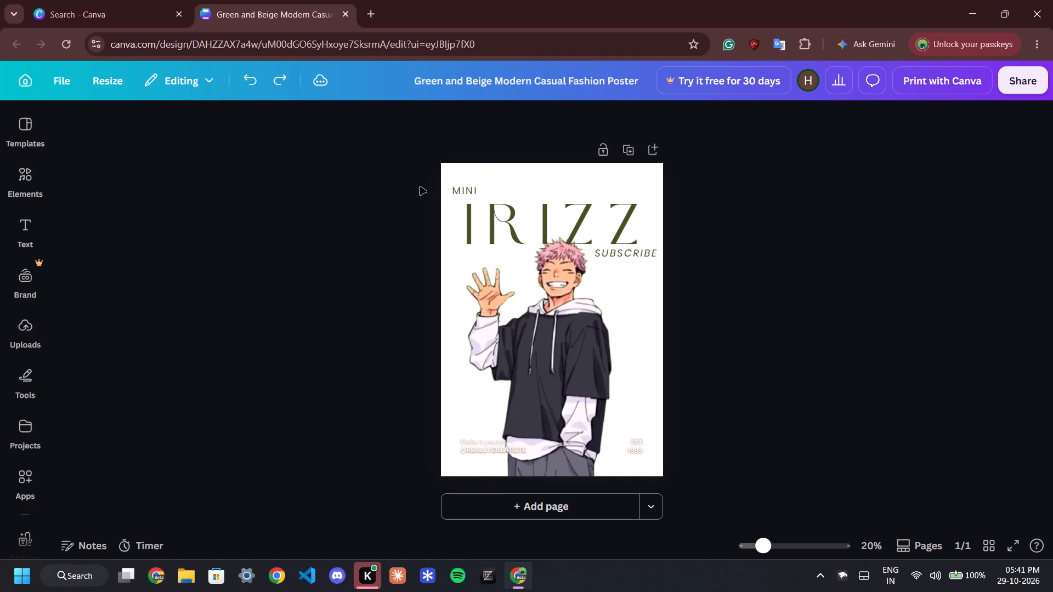
Try olive, cream and terracotta as the poster's background colour, and apply the 90° linear gradient #89d957 to #c9e265.
{"action": "left_click", "coordinate": [442, 207]}
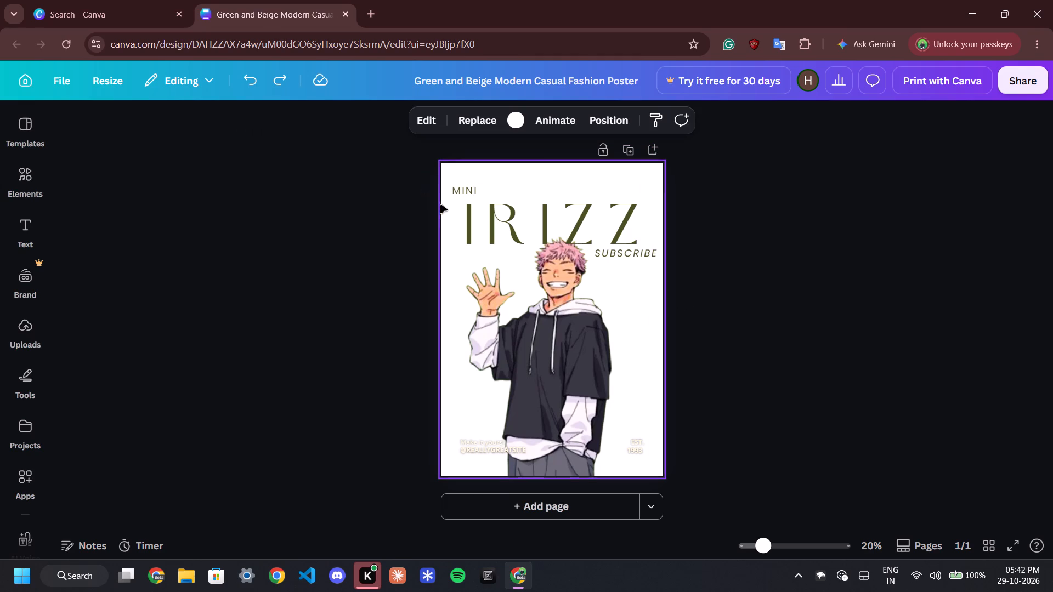
{"action": "left_click", "coordinate": [507, 119]}
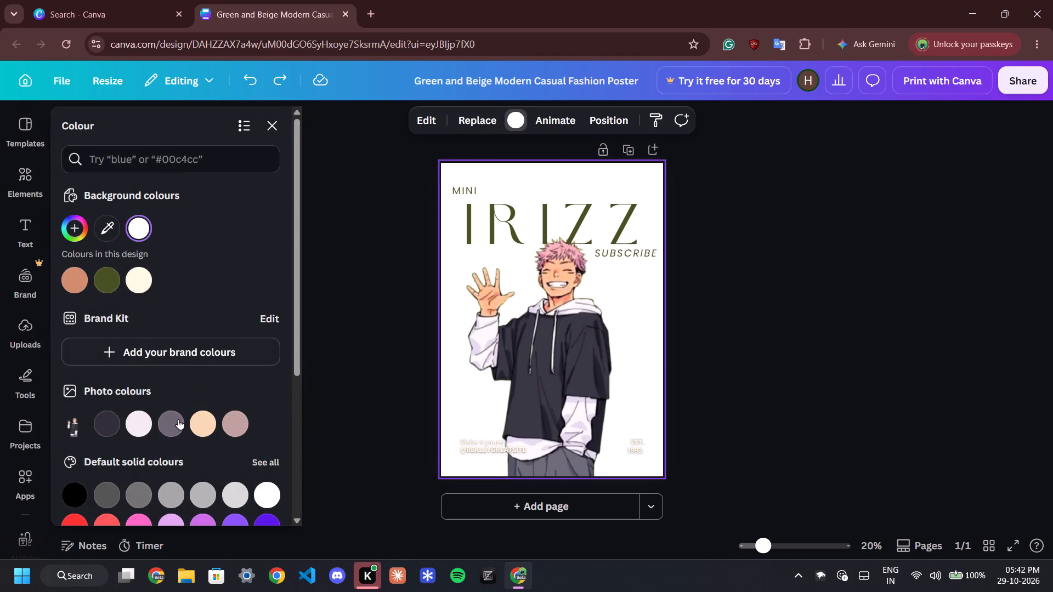
{"action": "left_click", "coordinate": [104, 283]}
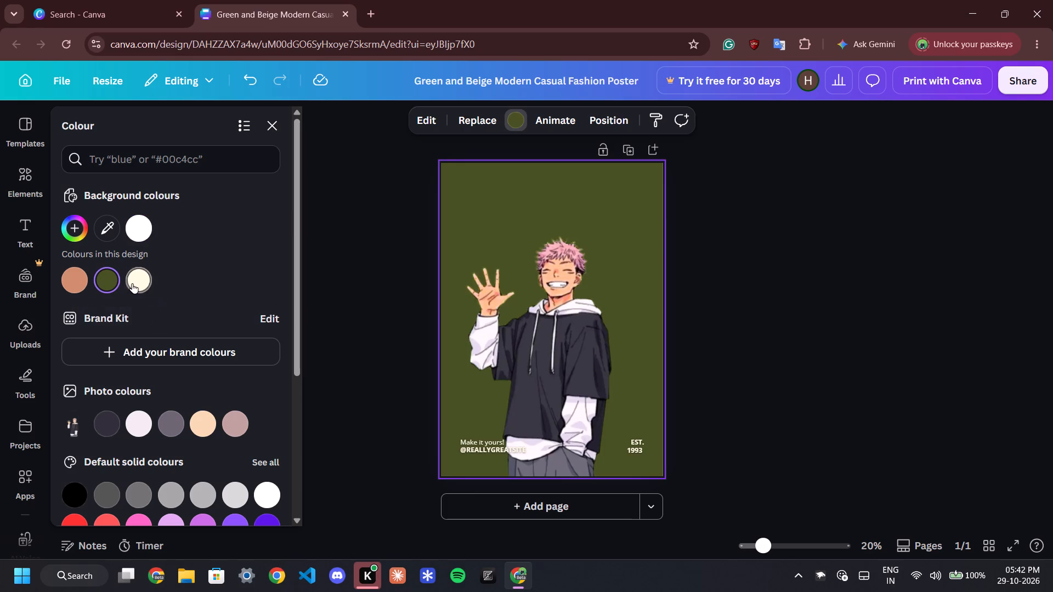
{"action": "left_click", "coordinate": [132, 283]}
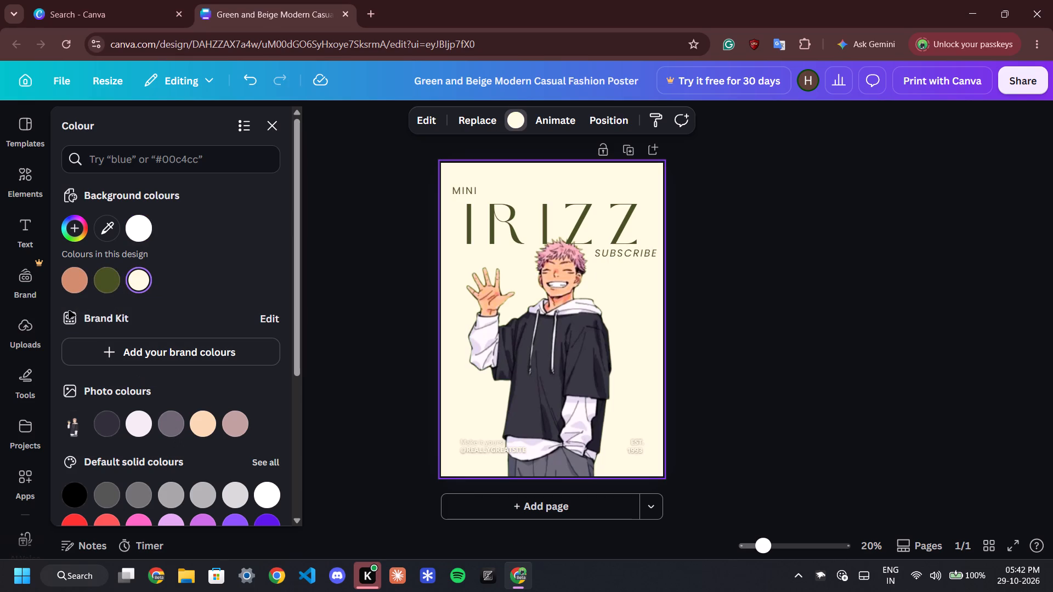
{"action": "left_click", "coordinate": [72, 283]}
{"action": "scroll", "coordinate": [168, 494], "scroll_direction": "down", "scroll_amount": 3}
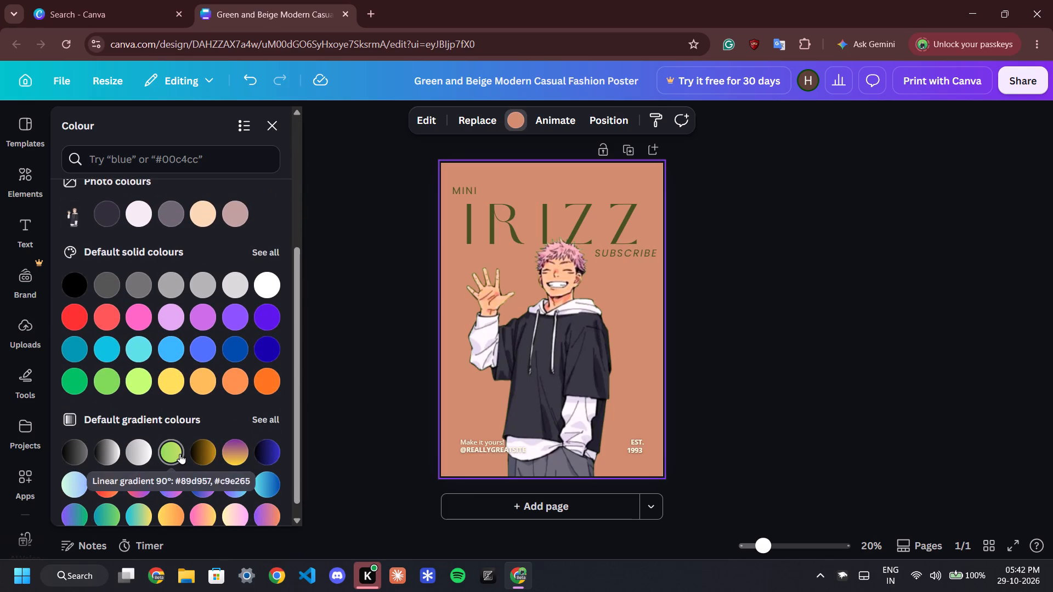
{"action": "left_click", "coordinate": [180, 454]}
{"action": "scroll", "coordinate": [220, 466], "scroll_direction": "down", "scroll_amount": 2}
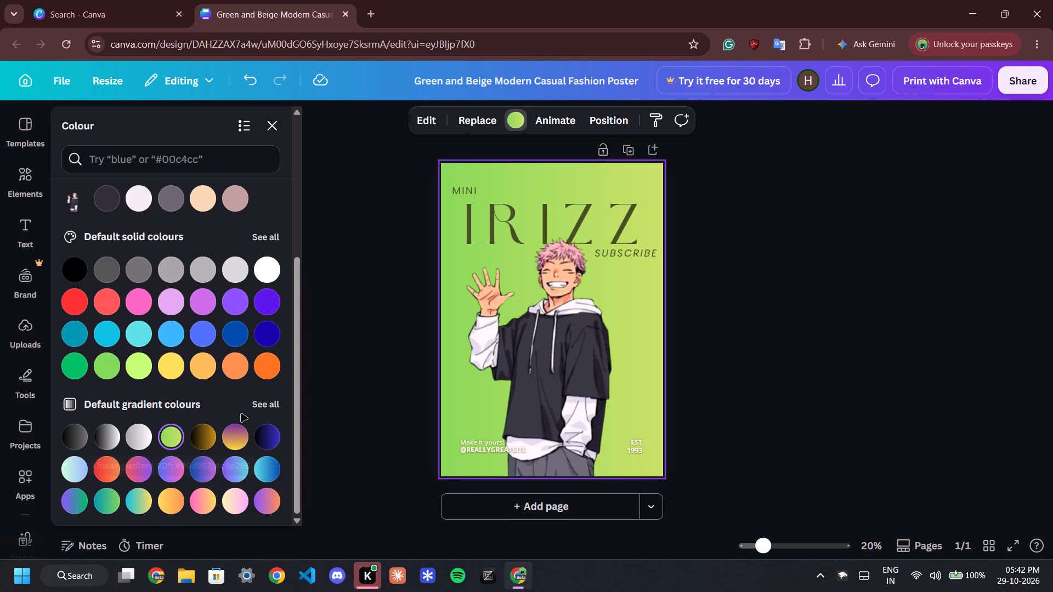
{"action": "left_click", "coordinate": [369, 264]}
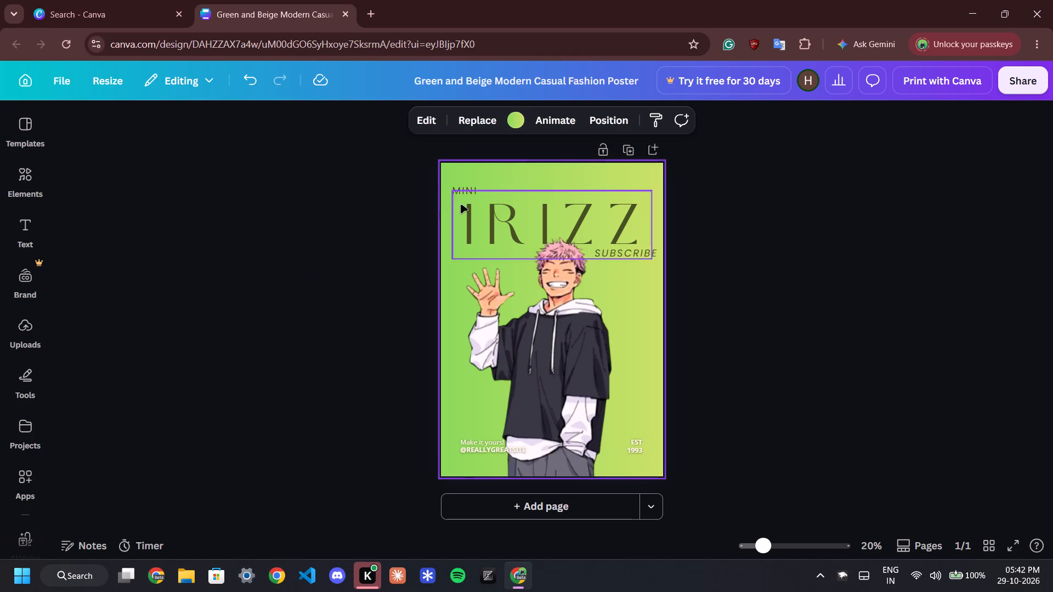
Widen the letter spacing of the small "MINI" text above the headline.
{"action": "left_click", "coordinate": [460, 190]}
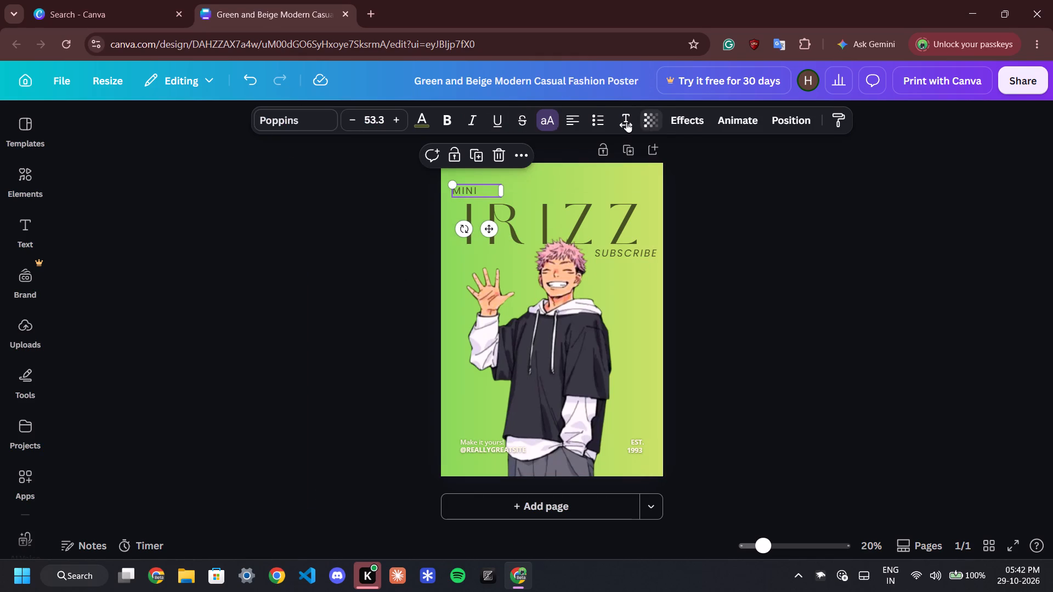
{"action": "left_click", "coordinate": [623, 121]}
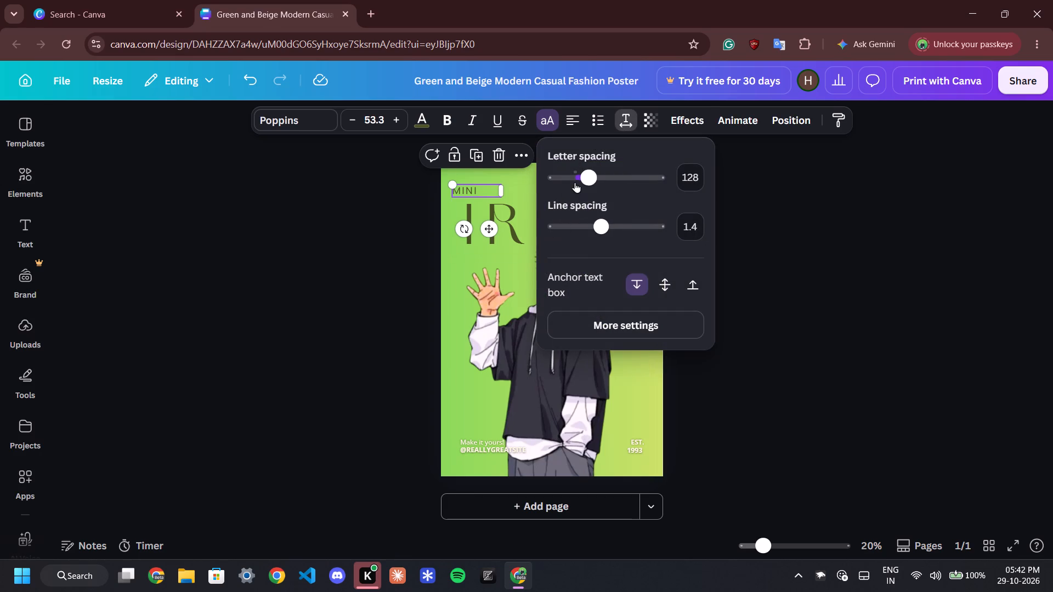
{"action": "left_click_drag", "start_coordinate": [584, 179], "coordinate": [609, 179]}
{"action": "left_click", "coordinate": [344, 218]}
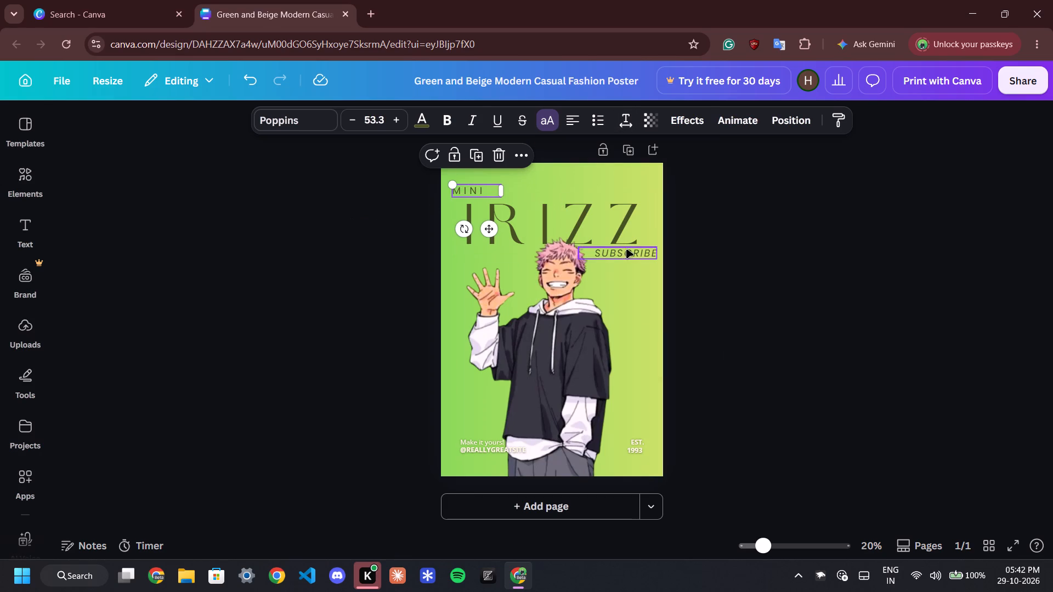
Increase the letter spacing of the "SUBSCRIBE" text below the headline to about 275.
{"action": "left_click", "coordinate": [626, 249]}
{"action": "left_click", "coordinate": [626, 118]}
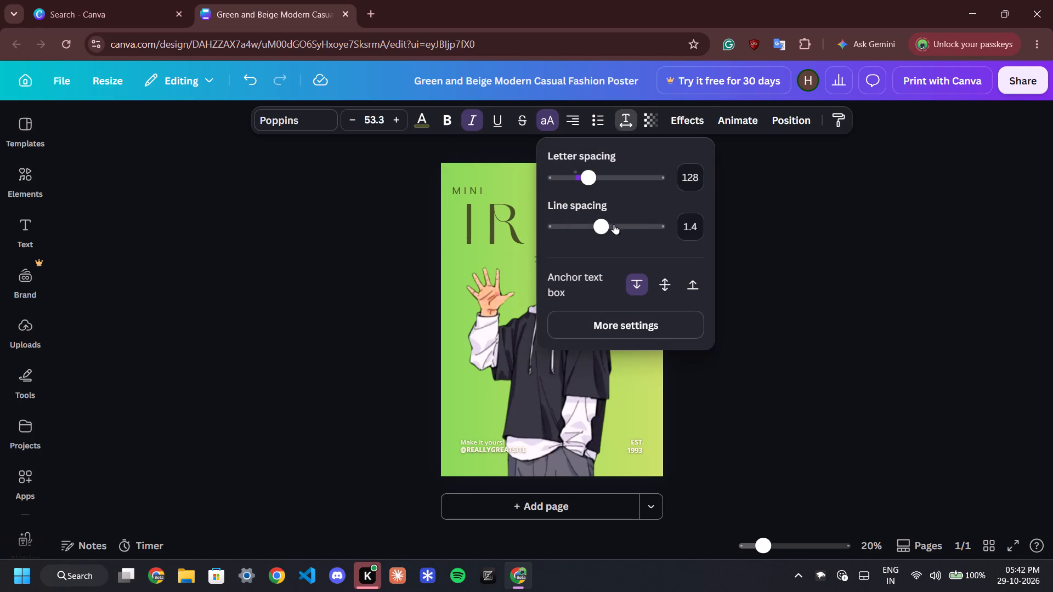
{"action": "left_click_drag", "start_coordinate": [590, 180], "coordinate": [606, 179]}
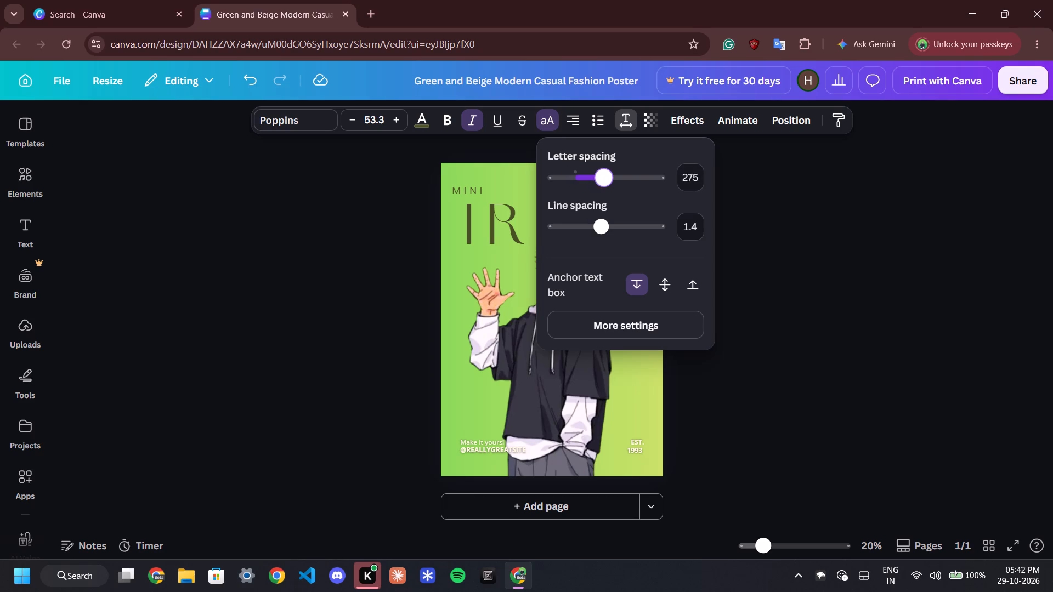
{"action": "left_click_drag", "start_coordinate": [606, 179], "coordinate": [607, 179]}
{"action": "left_click", "coordinate": [607, 179]}
{"action": "left_click", "coordinate": [851, 186]}
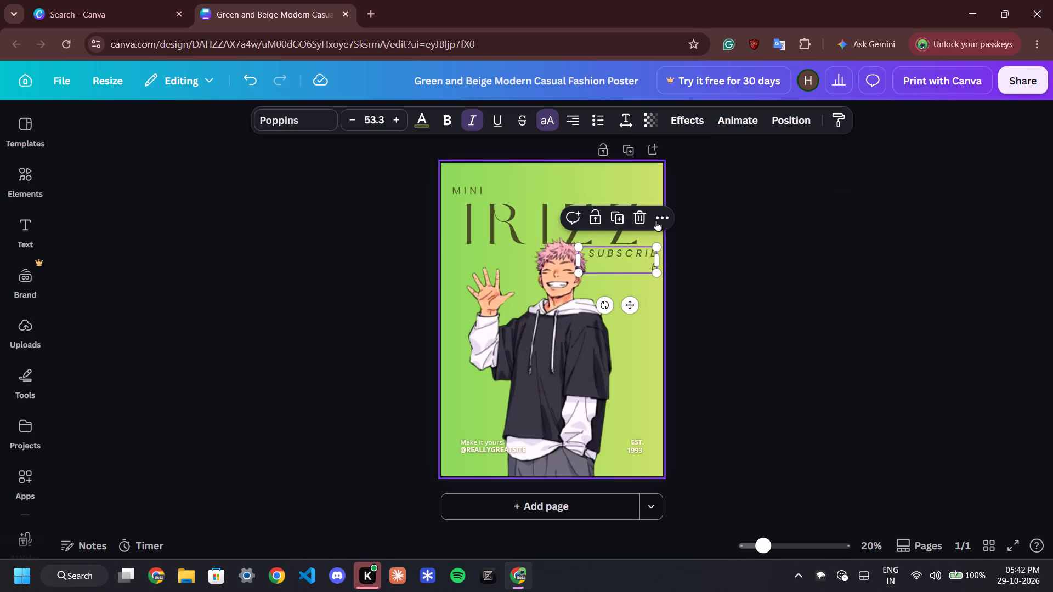
Extend the "SUBSCRIBE" text box leftwards so the whole word fits on one line.
{"action": "left_click", "coordinate": [714, 246]}
{"action": "left_click", "coordinate": [637, 252]}
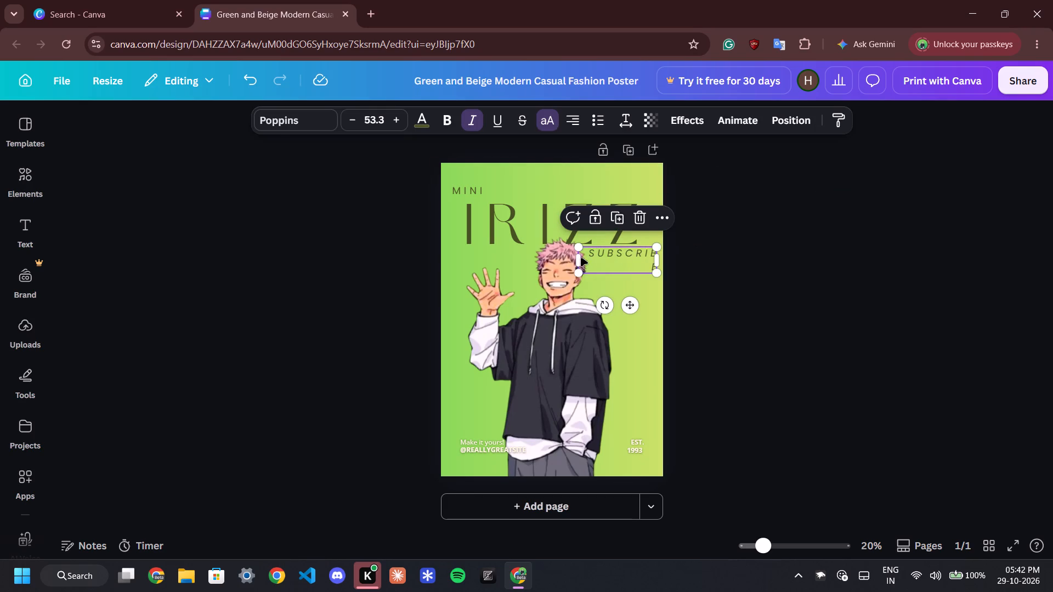
{"action": "left_click_drag", "start_coordinate": [567, 260], "coordinate": [559, 260]}
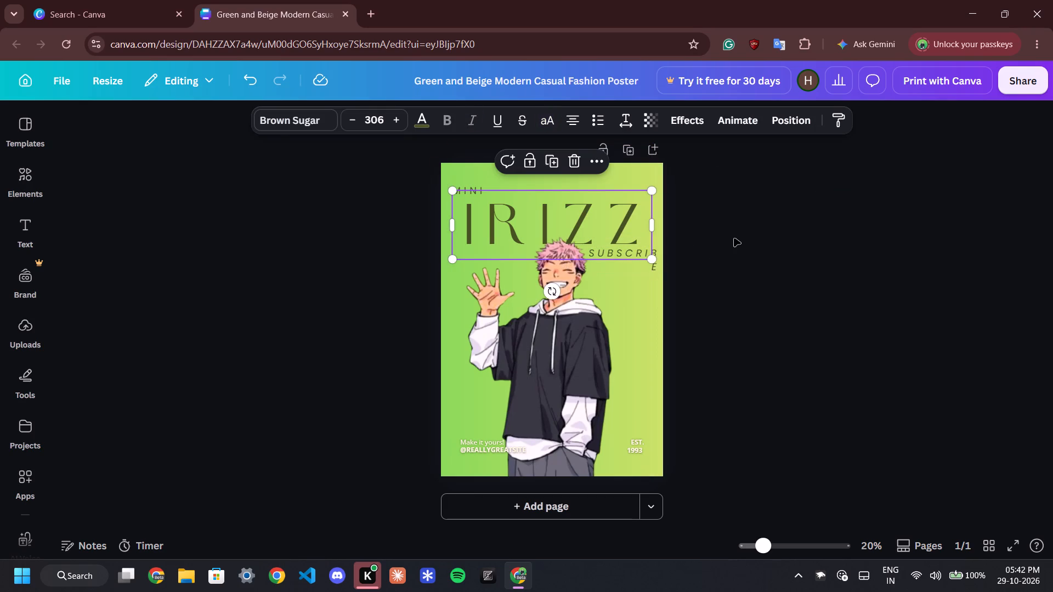
{"action": "left_click", "coordinate": [734, 238]}
{"action": "left_click", "coordinate": [652, 251]}
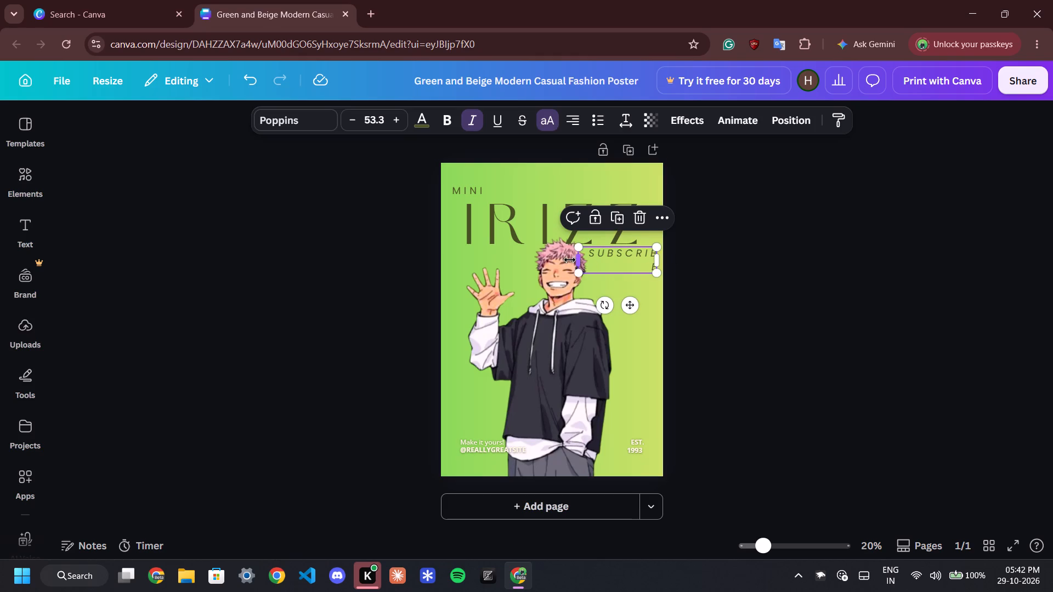
{"action": "left_click_drag", "start_coordinate": [574, 259], "coordinate": [562, 263]}
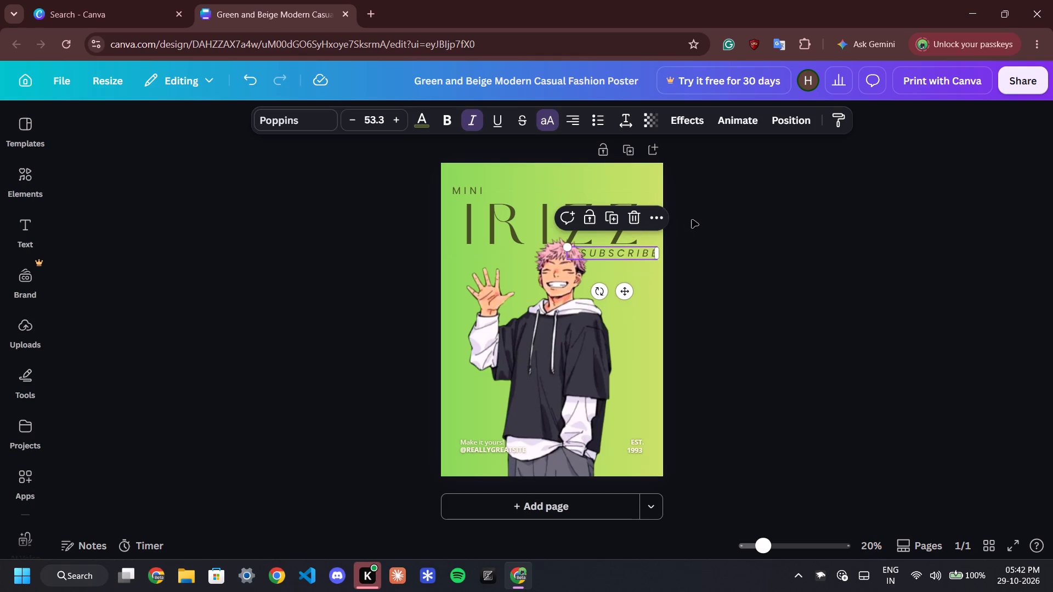
{"action": "left_click", "coordinate": [693, 219]}
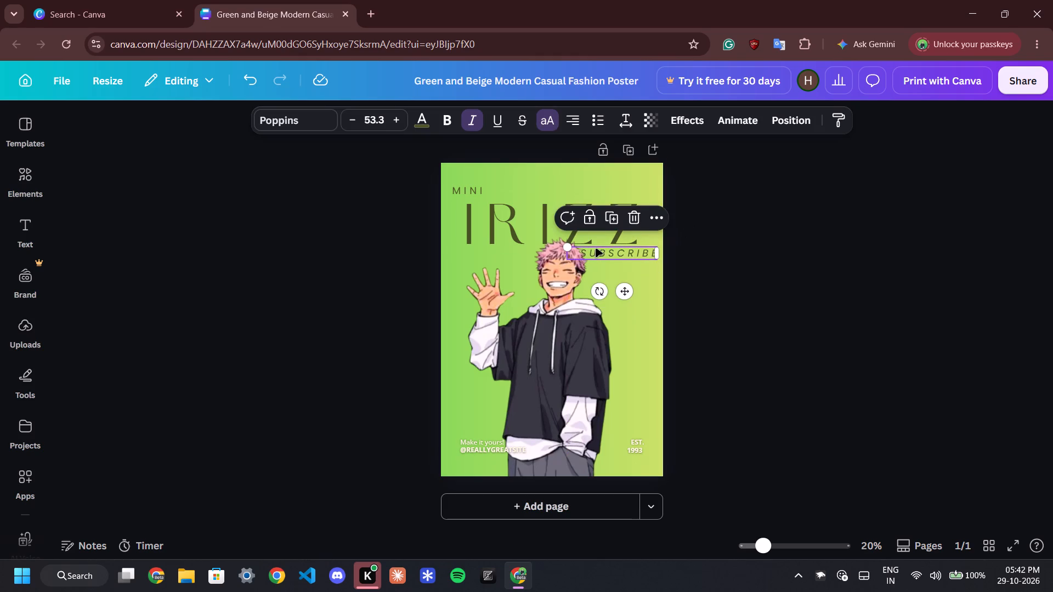
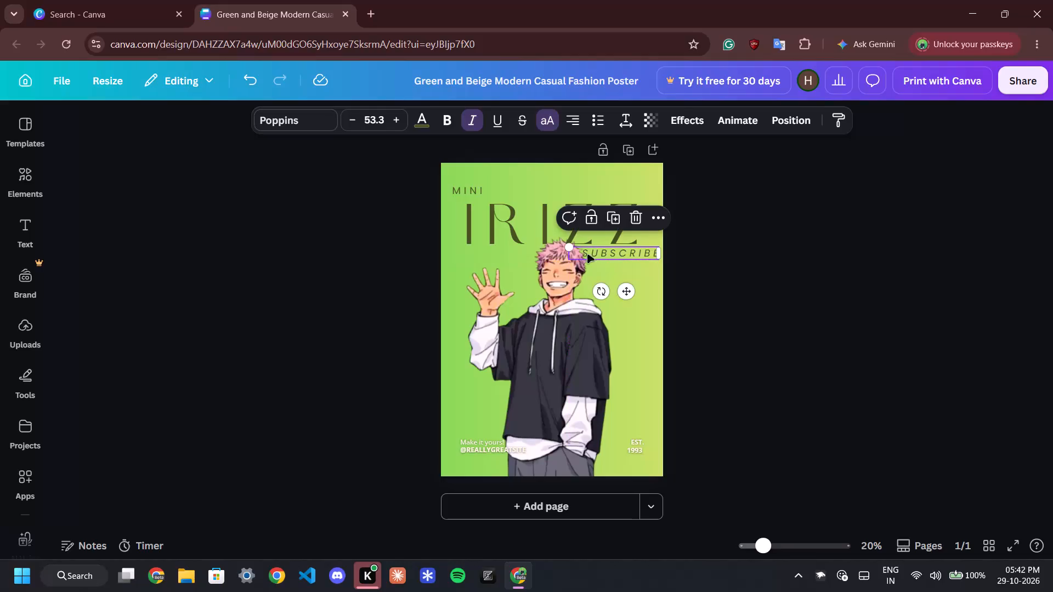
Move the anime character image left until its frame meets the poster's left edge.
{"action": "left_click", "coordinate": [569, 291]}
{"action": "left_click_drag", "start_coordinate": [567, 297], "coordinate": [567, 298]}
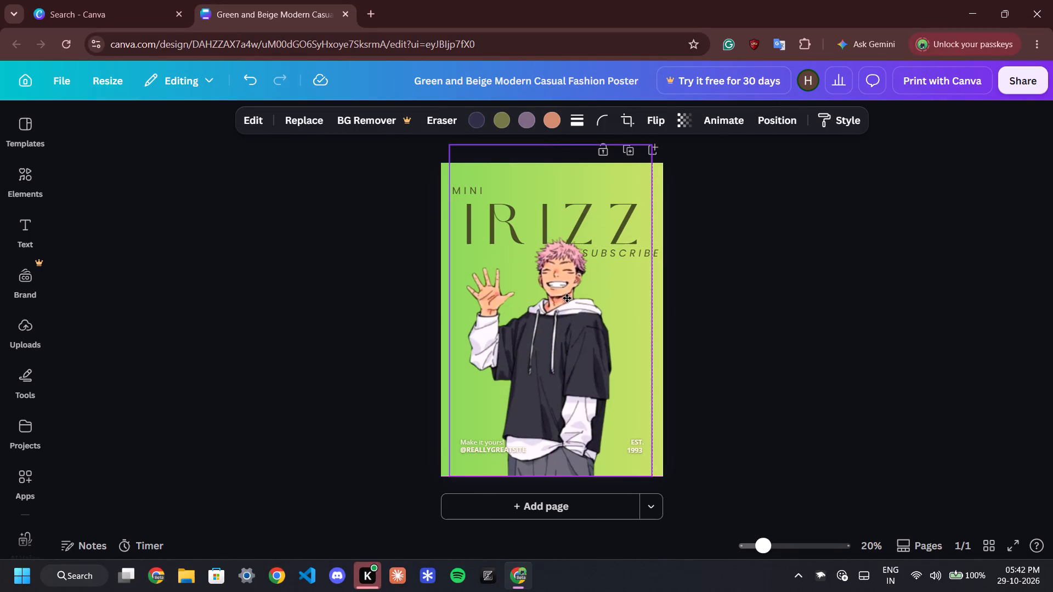
{"action": "left_click_drag", "start_coordinate": [567, 298], "coordinate": [555, 299]}
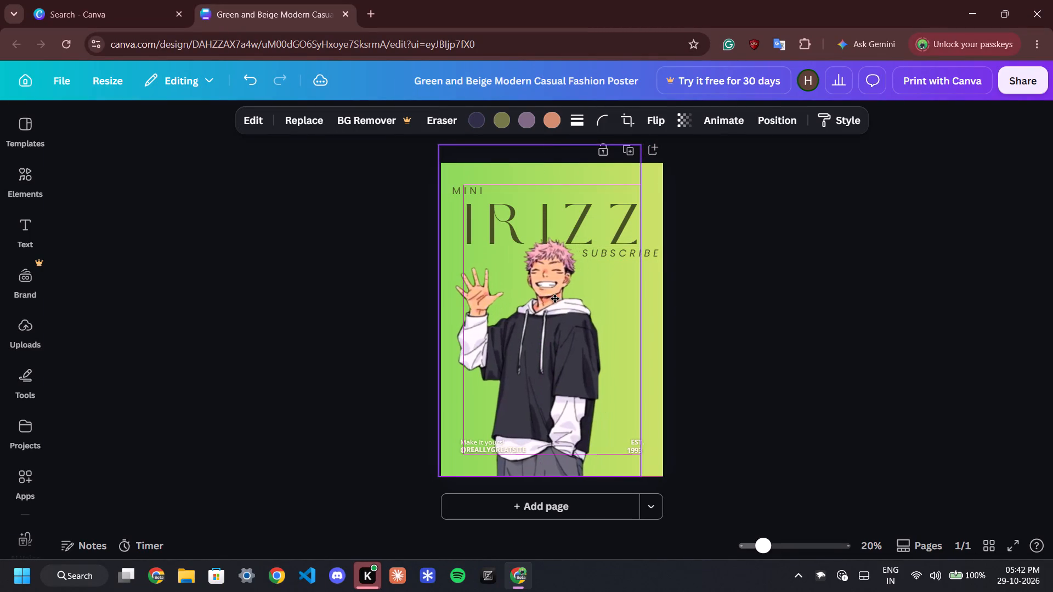
{"action": "left_click_drag", "start_coordinate": [555, 299], "coordinate": [552, 301]}
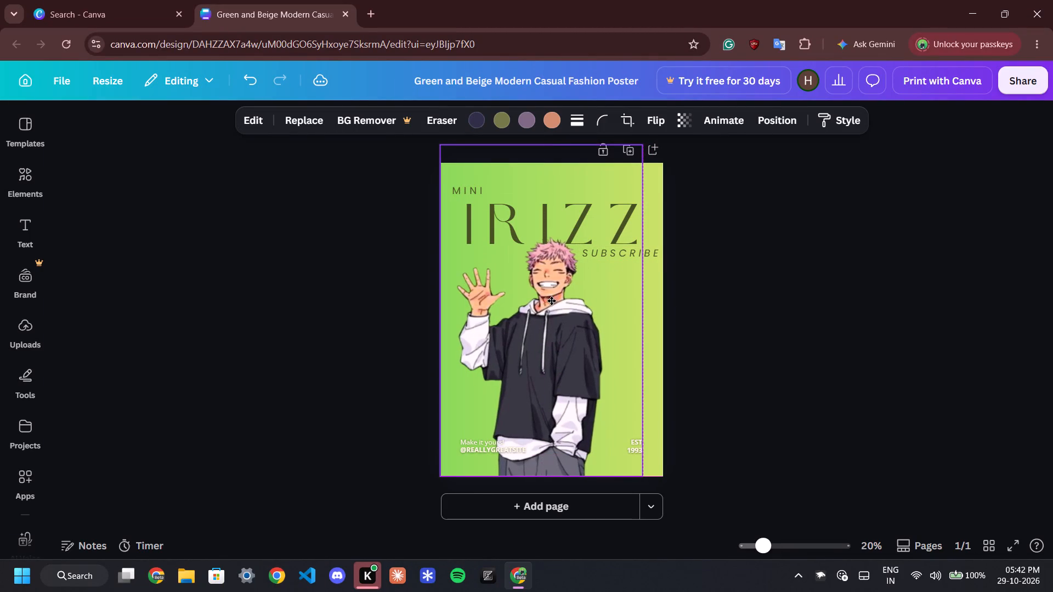
{"action": "left_click_drag", "start_coordinate": [552, 301], "coordinate": [557, 299]}
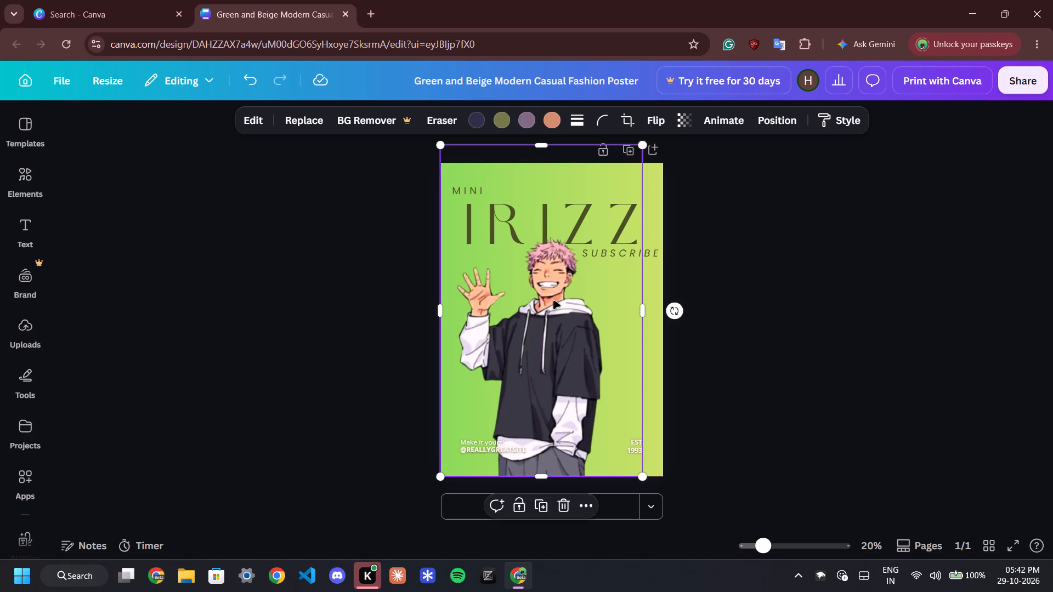
{"action": "left_click", "coordinate": [792, 231]}
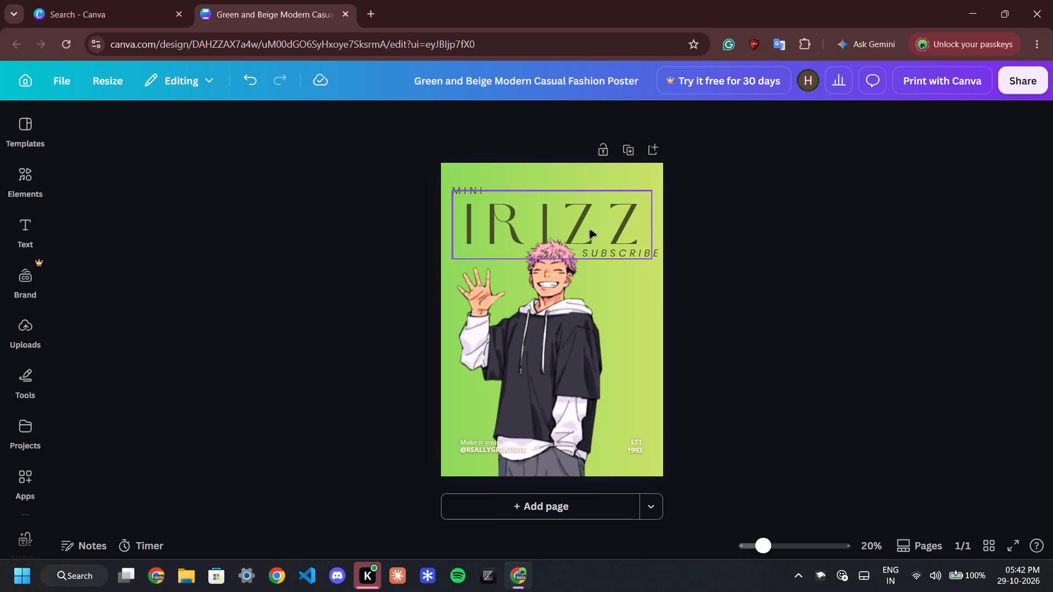
Move the "EST." text down and left so it sits on the same line, just before "1993".
{"action": "left_click", "coordinate": [632, 442]}
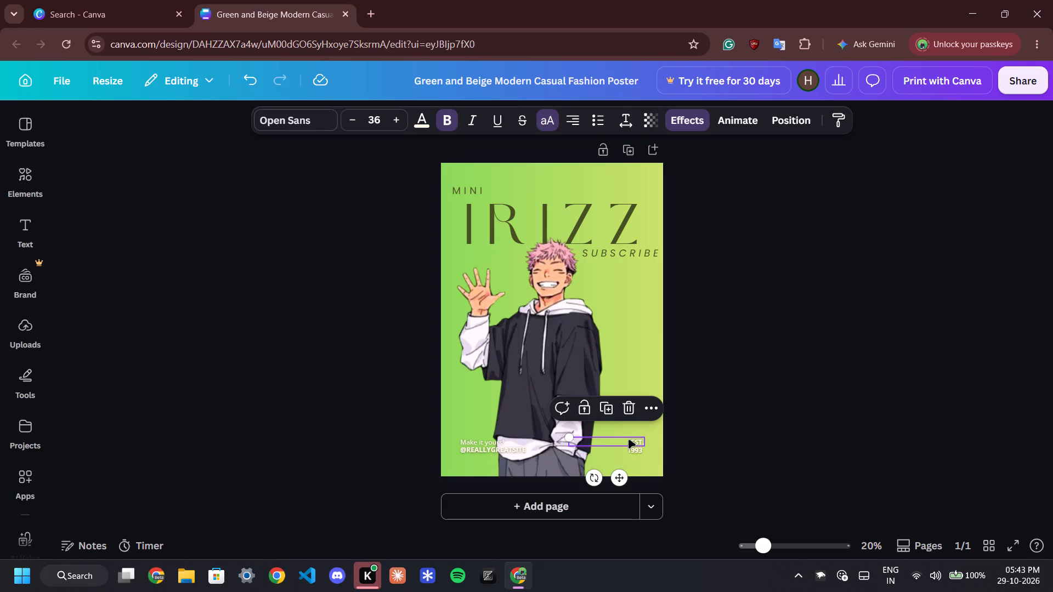
{"action": "left_click_drag", "start_coordinate": [629, 440], "coordinate": [604, 446]}
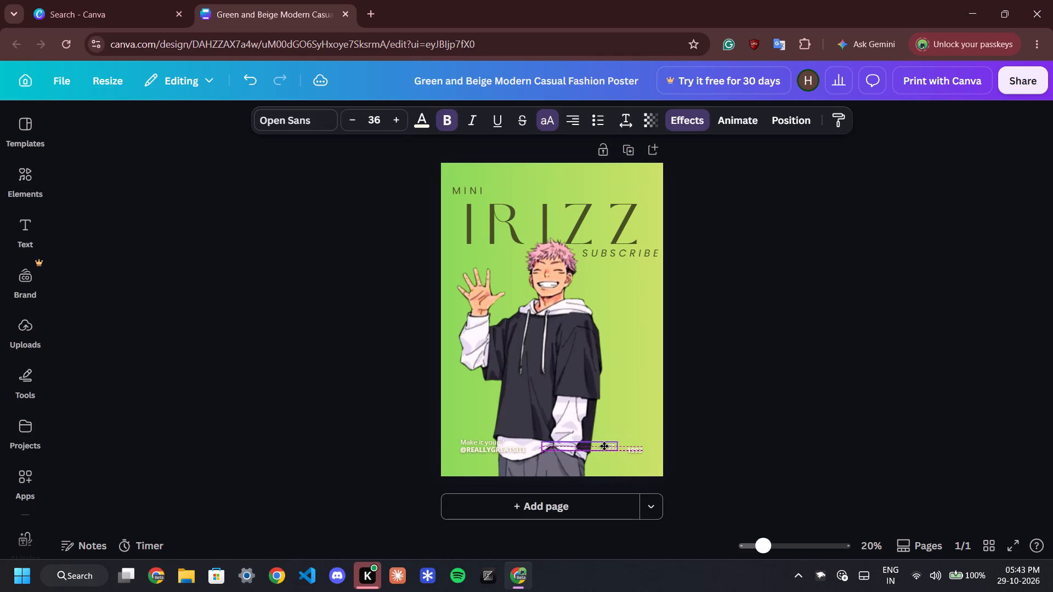
{"action": "left_click_drag", "start_coordinate": [604, 446], "coordinate": [610, 449]}
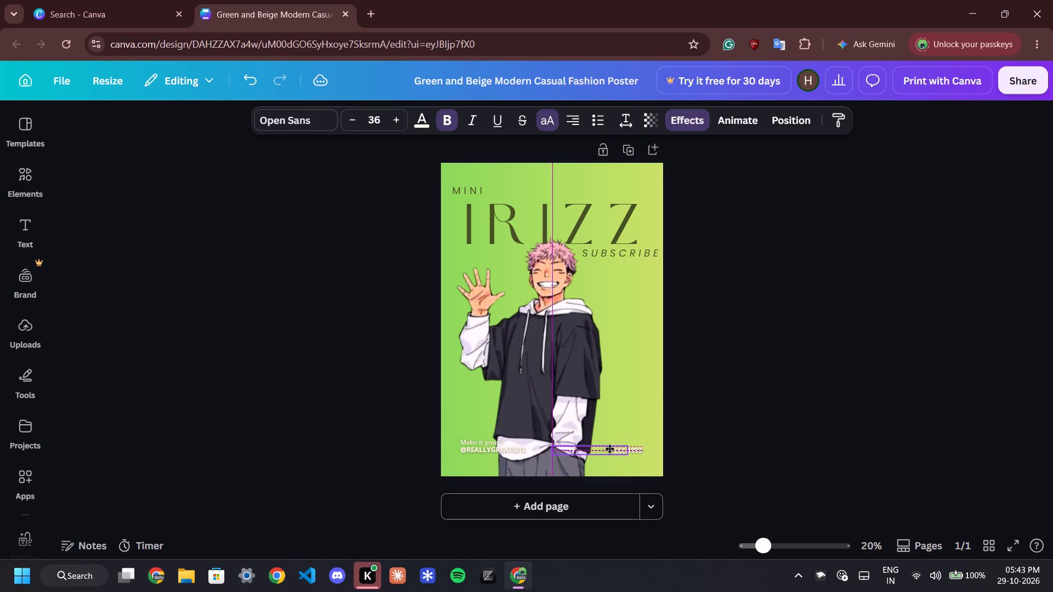
{"action": "left_click_drag", "start_coordinate": [610, 449], "coordinate": [607, 448]}
Replace the "1993" text near the poster's lower right corner with "IRIZZ_XD".
{"action": "left_click", "coordinate": [607, 448]}
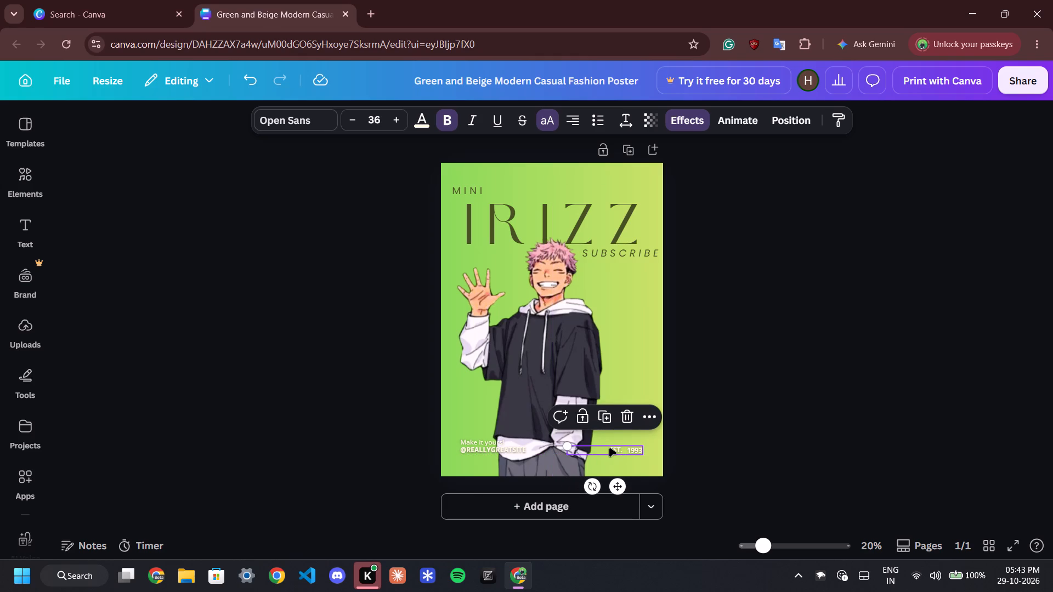
{"action": "left_click", "coordinate": [609, 448]}
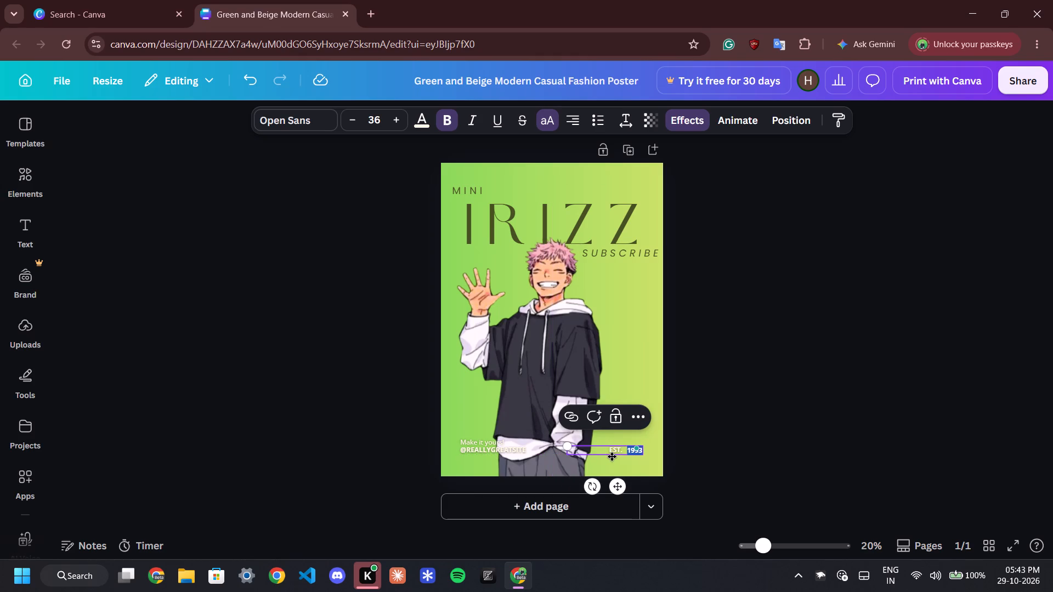
{"action": "key", "text": "BackSpace"}
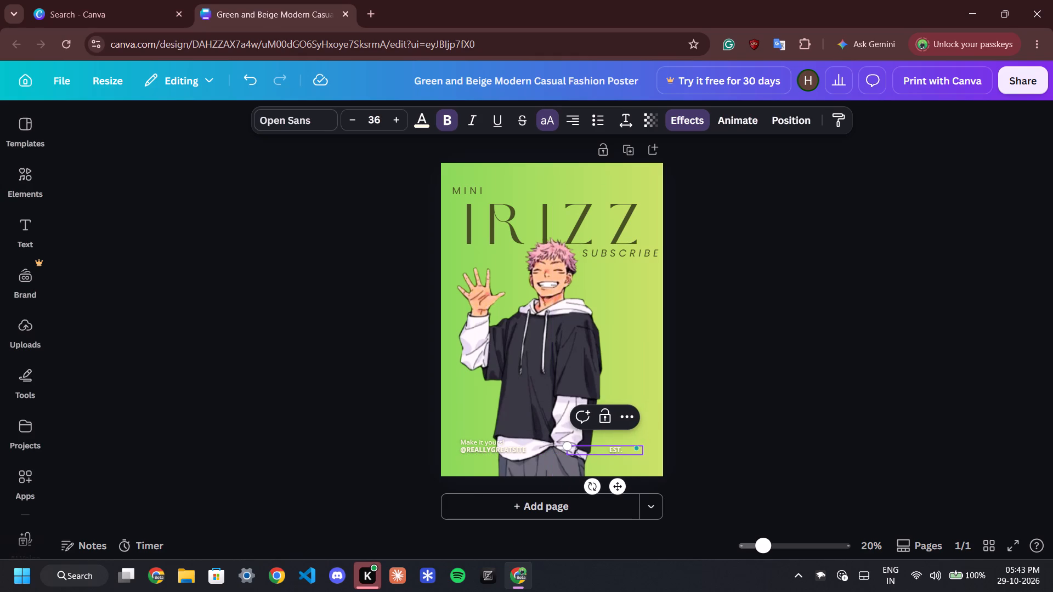
{"action": "key", "text": "shift+i"}
{"action": "key", "text": "BackSpace"}
{"action": "key", "text": "i"}
{"action": "type", "text": "rizz"}
{"action": "key", "text": "BackSpace"}
{"action": "key", "text": "BackSpace"}
{"action": "key", "text": "BackSpace"}
{"action": "key", "text": "BackSpace"}
{"action": "key", "text": "BackSpace"}
{"action": "type", "text": "irizz"}
{"action": "key", "text": "minus"}
{"action": "key", "text": "BackSpace"}
{"action": "key", "text": "shift+underscore"}
{"action": "type", "text": "xd"}
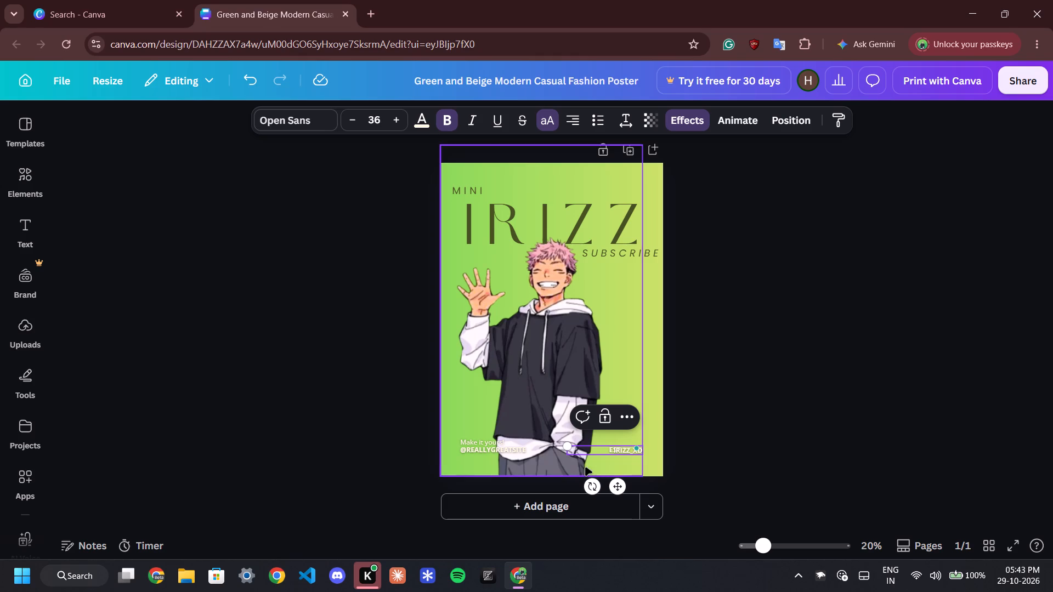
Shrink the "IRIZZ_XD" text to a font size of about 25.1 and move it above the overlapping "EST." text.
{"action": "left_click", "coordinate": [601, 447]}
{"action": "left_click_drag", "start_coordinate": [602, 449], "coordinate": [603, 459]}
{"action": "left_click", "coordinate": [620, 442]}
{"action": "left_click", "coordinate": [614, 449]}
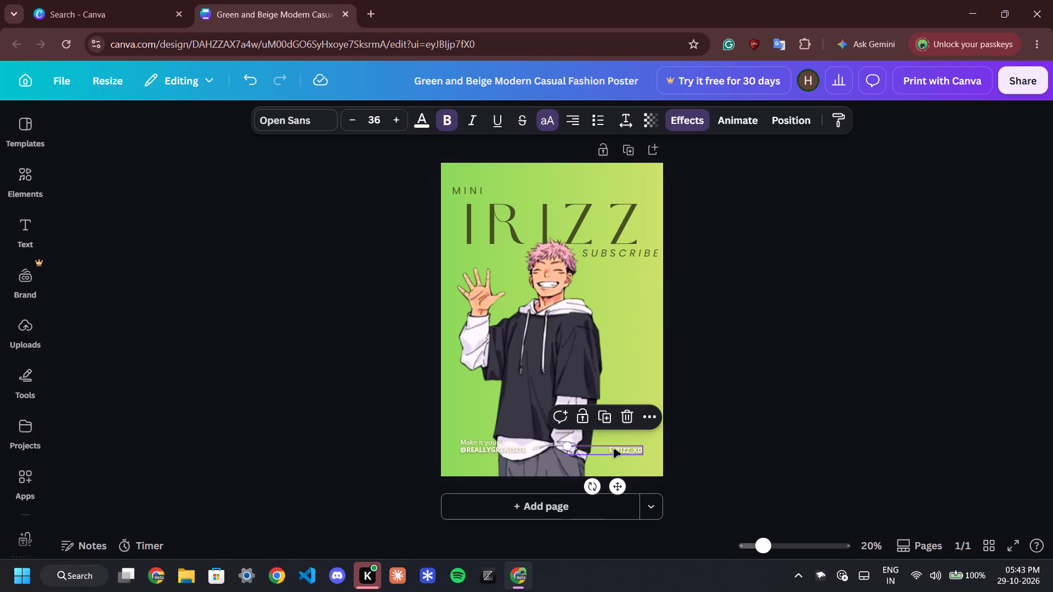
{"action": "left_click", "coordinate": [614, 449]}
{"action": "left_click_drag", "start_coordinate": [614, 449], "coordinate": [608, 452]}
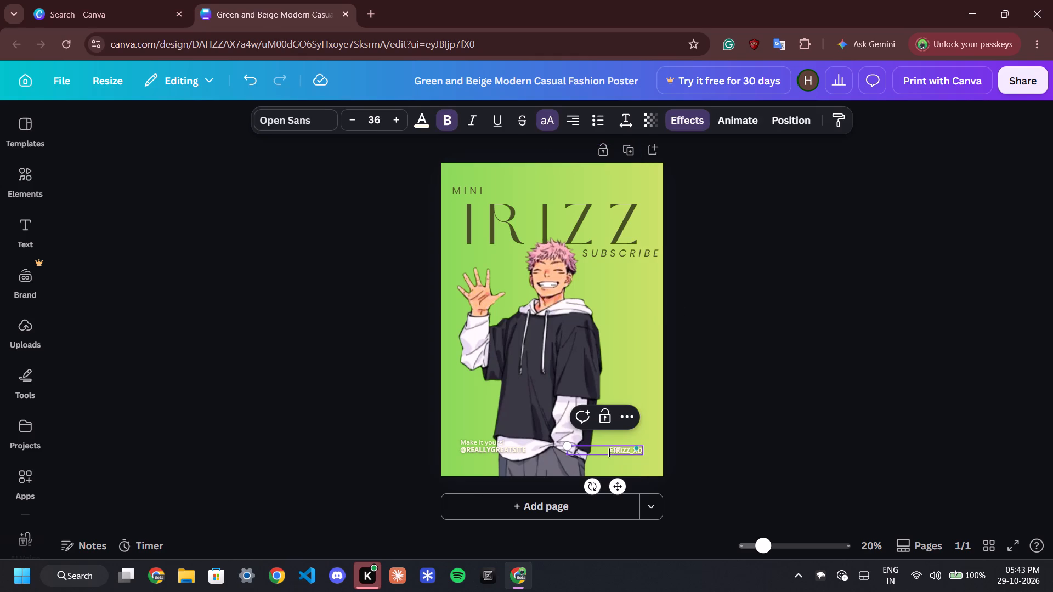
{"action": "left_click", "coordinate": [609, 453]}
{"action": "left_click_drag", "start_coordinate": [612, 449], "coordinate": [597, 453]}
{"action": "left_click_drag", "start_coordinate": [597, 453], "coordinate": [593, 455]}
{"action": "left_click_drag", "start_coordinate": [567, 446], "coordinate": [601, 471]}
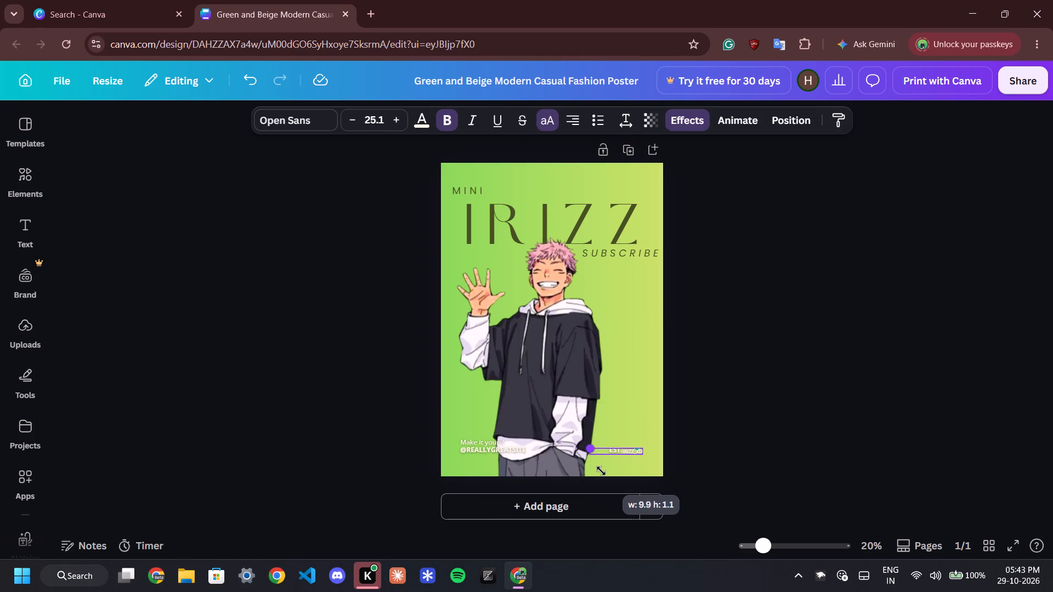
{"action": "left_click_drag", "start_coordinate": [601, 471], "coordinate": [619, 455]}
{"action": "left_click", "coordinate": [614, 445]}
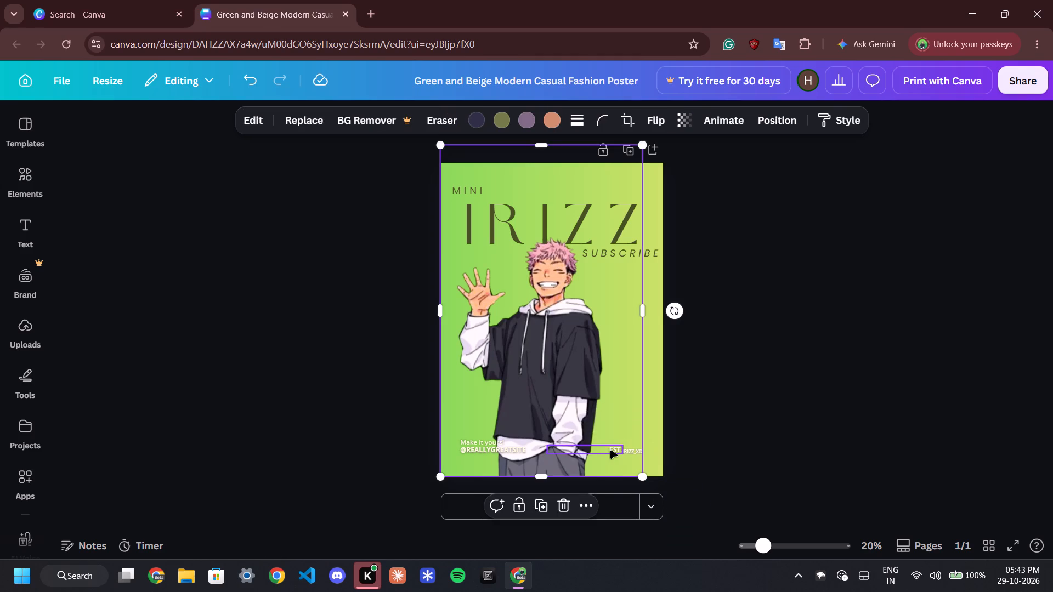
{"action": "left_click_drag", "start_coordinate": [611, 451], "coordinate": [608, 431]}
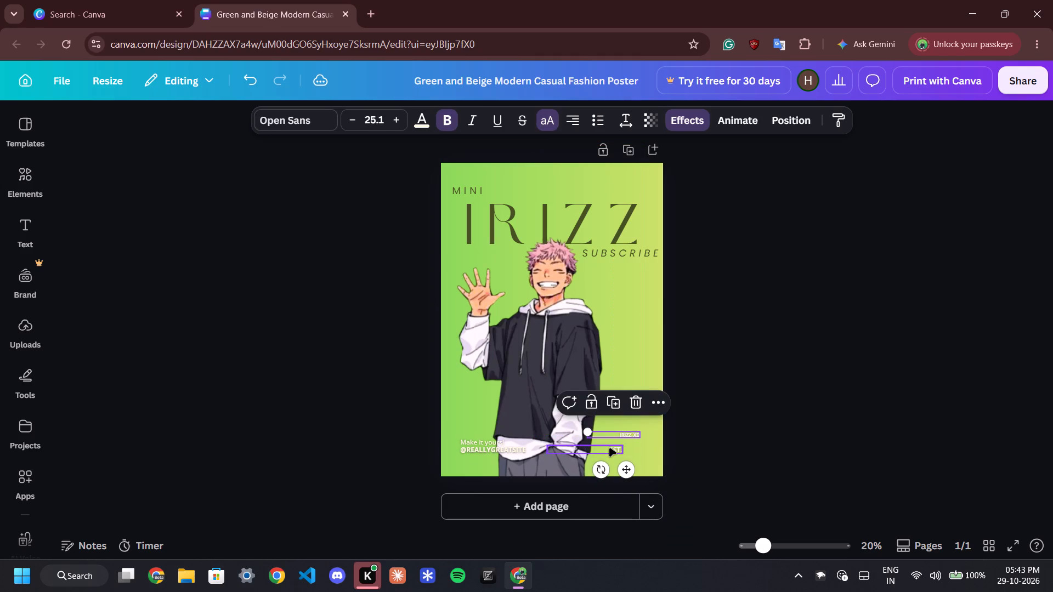
Replace the "EST." text with "DISCORD" and move it left over the bottom of the character's sleeve.
{"action": "left_click", "coordinate": [609, 448]}
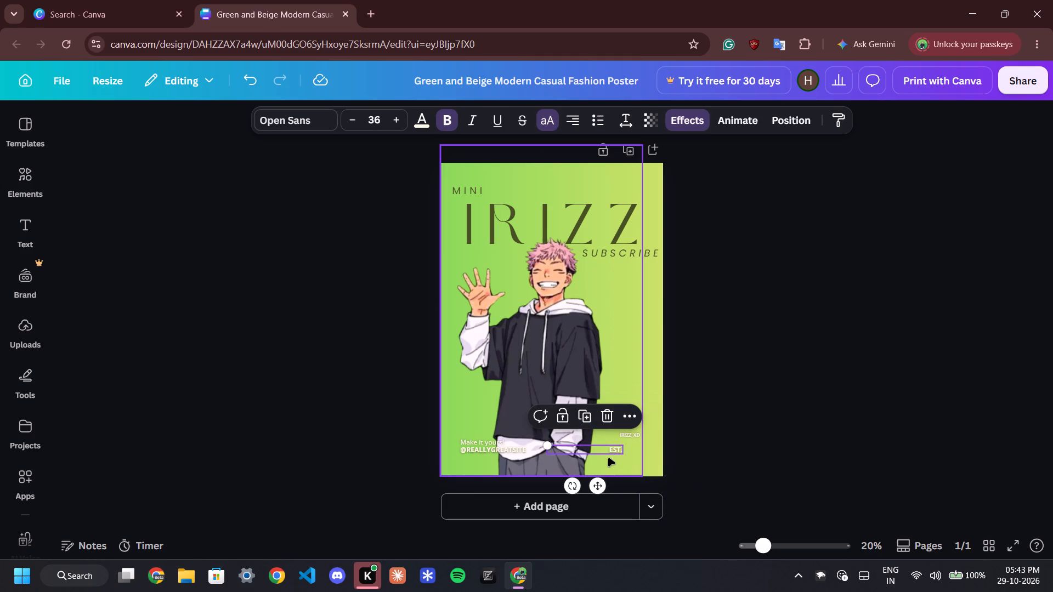
{"action": "left_click", "coordinate": [618, 452]}
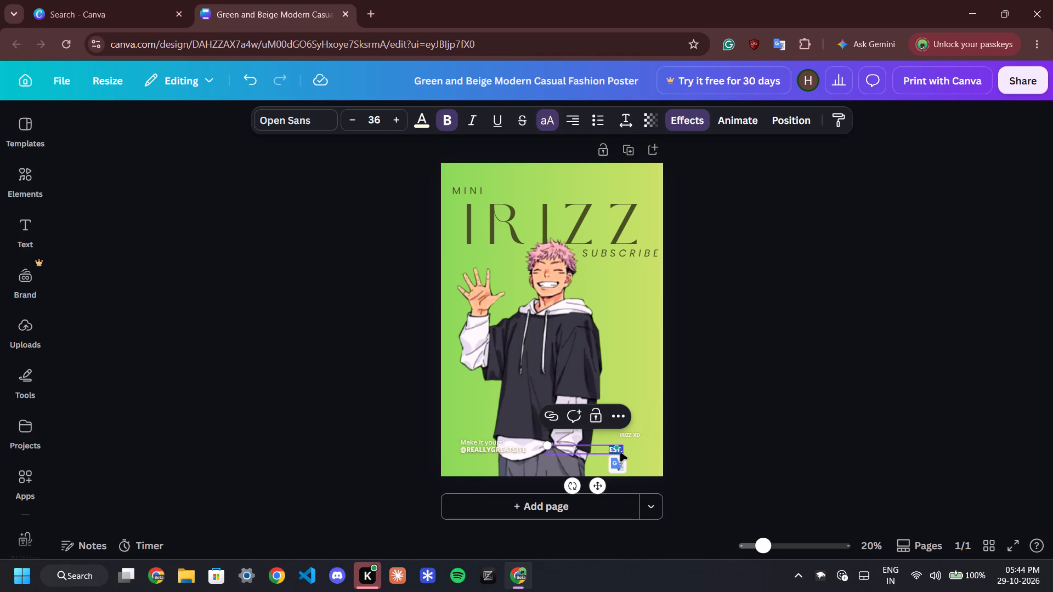
{"action": "key", "text": "BackSpace"}
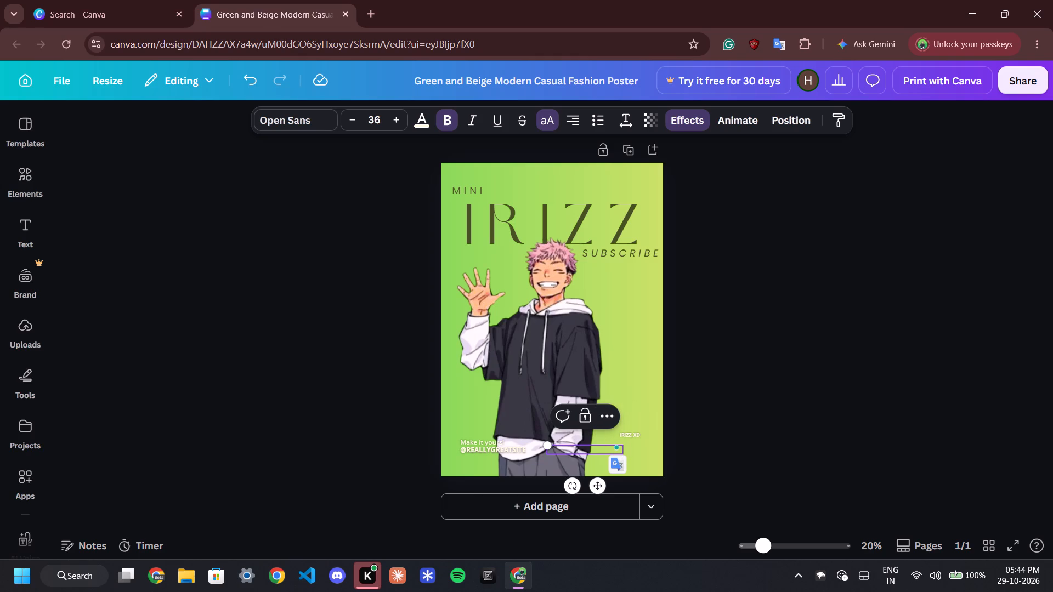
{"action": "type", "text": "DISCORD"}
{"action": "left_click_drag", "start_coordinate": [599, 453], "coordinate": [559, 448]}
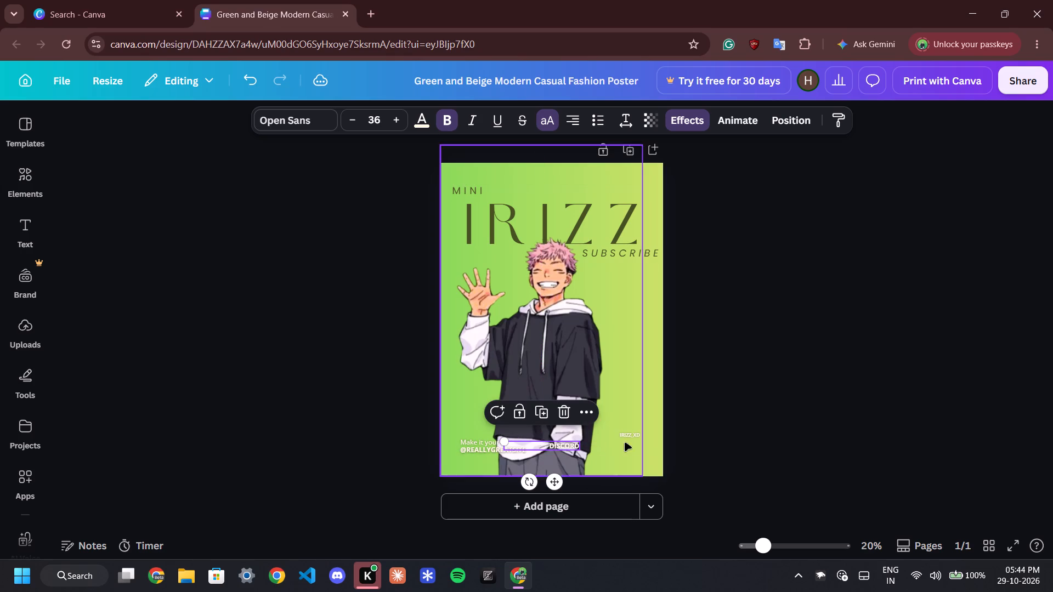
{"action": "left_click", "coordinate": [633, 431]}
{"action": "left_click_drag", "start_coordinate": [633, 434], "coordinate": [643, 450]}
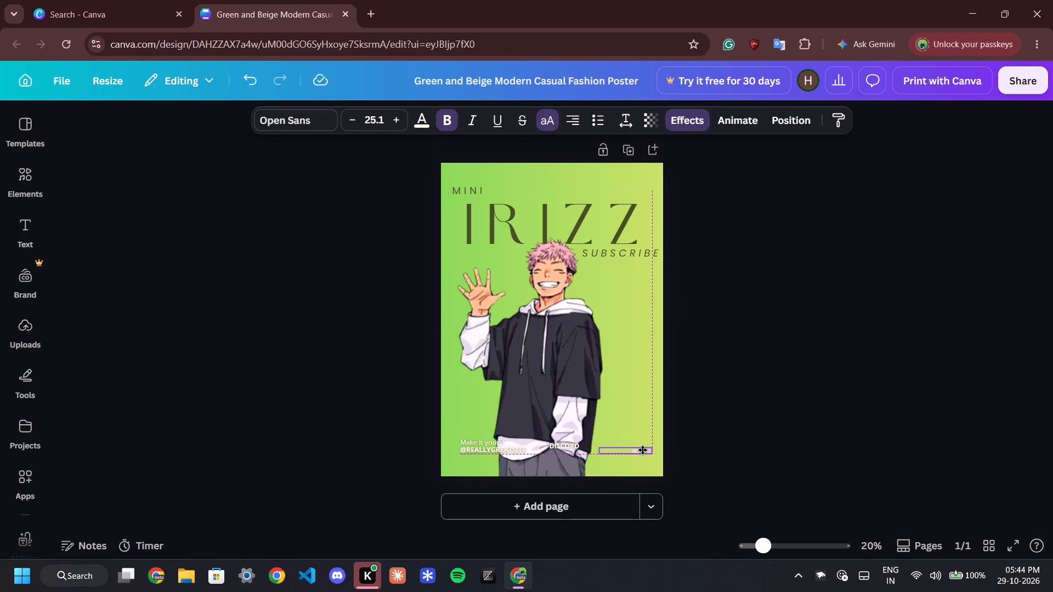
{"action": "left_click_drag", "start_coordinate": [643, 450], "coordinate": [646, 448]}
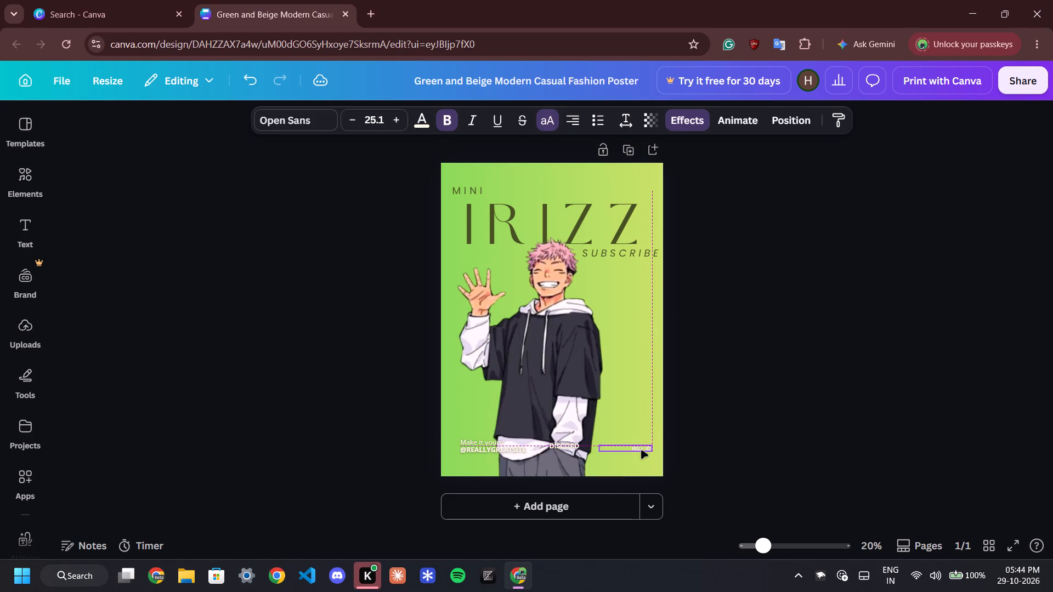
{"action": "left_click_drag", "start_coordinate": [597, 443], "coordinate": [591, 442]}
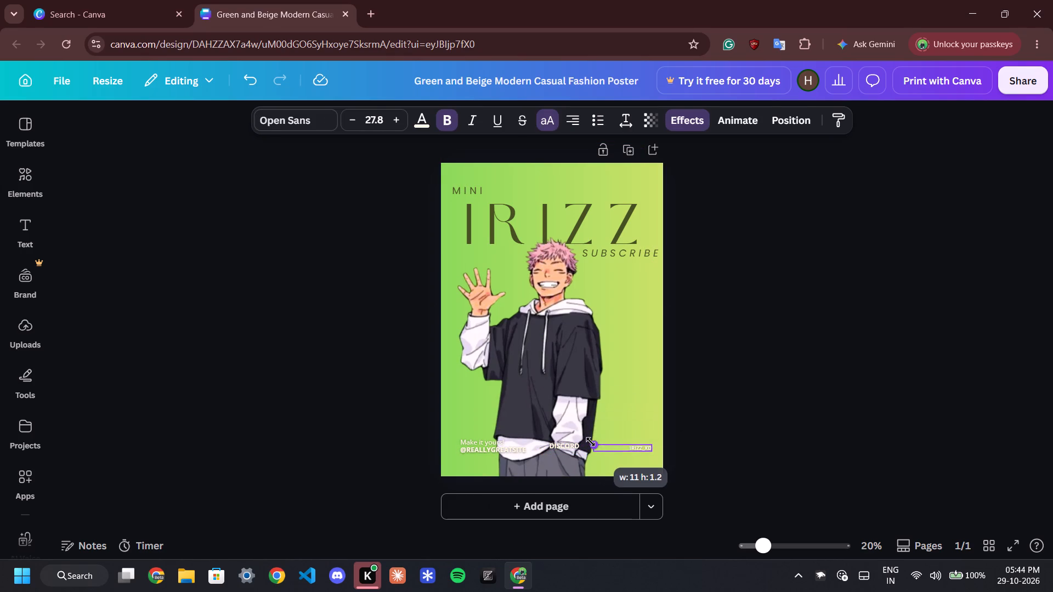
{"action": "left_click_drag", "start_coordinate": [591, 442], "coordinate": [578, 436]}
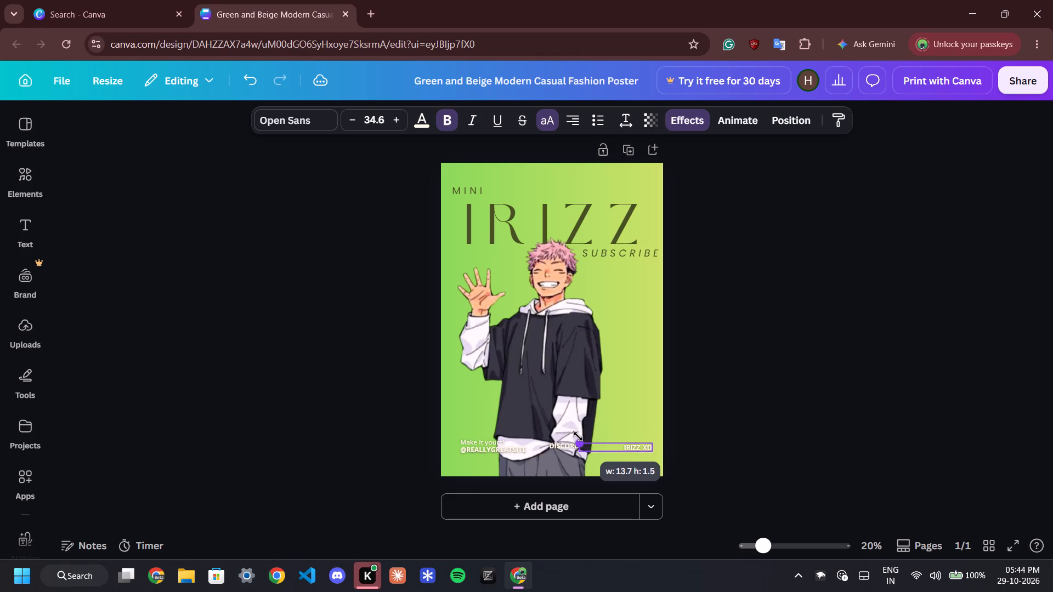
{"action": "left_click_drag", "start_coordinate": [578, 436], "coordinate": [557, 435]}
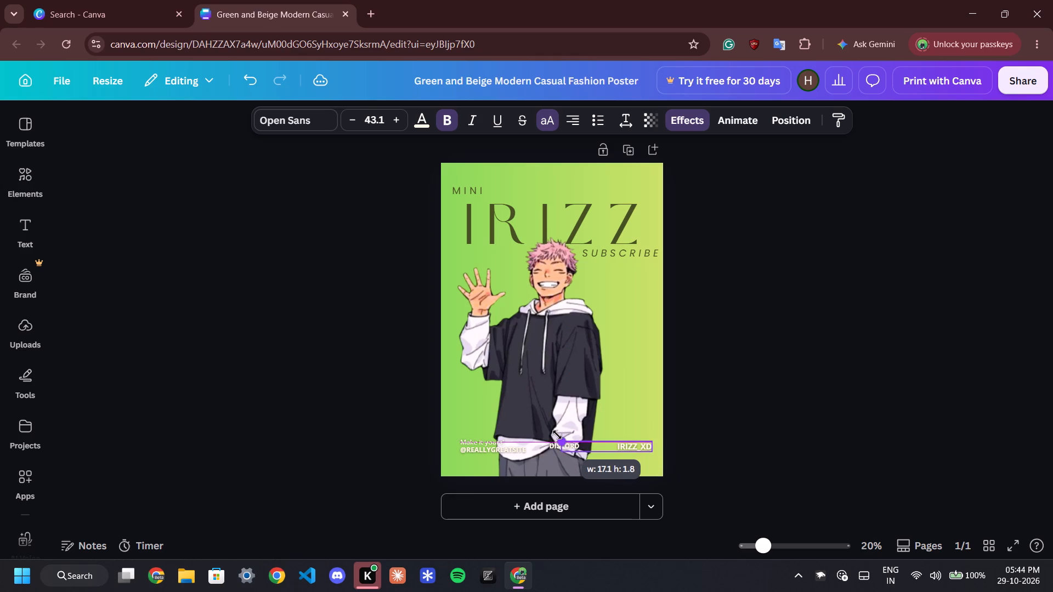
{"action": "left_click_drag", "start_coordinate": [557, 435], "coordinate": [567, 440]}
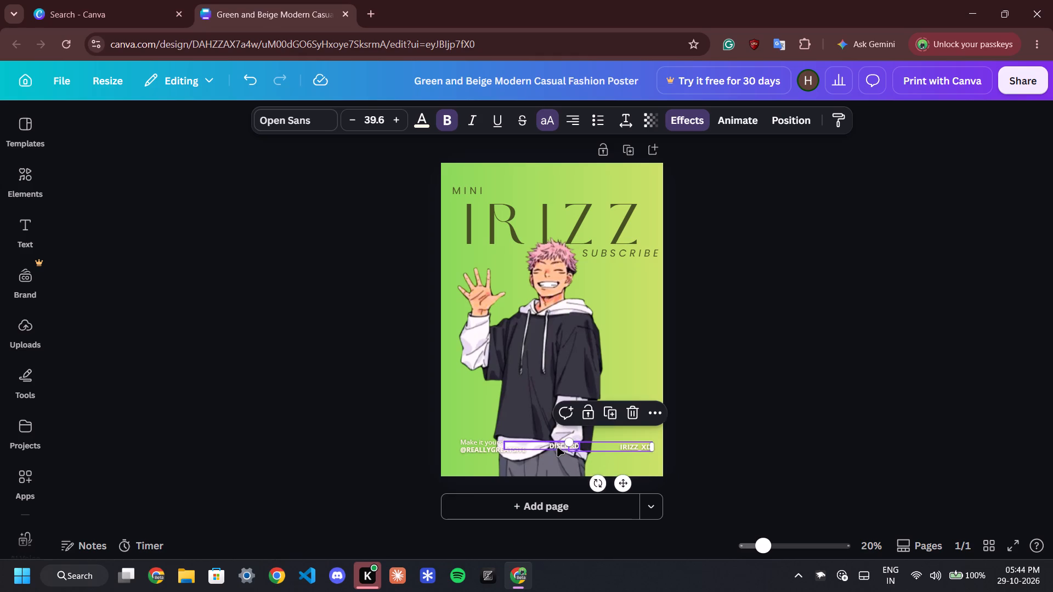
Retype the "DISCORD" label near the bottom of the poster as "DISCORD:".
{"action": "left_click", "coordinate": [557, 448]}
{"action": "left_click", "coordinate": [565, 448]}
{"action": "left_click", "coordinate": [574, 444]}
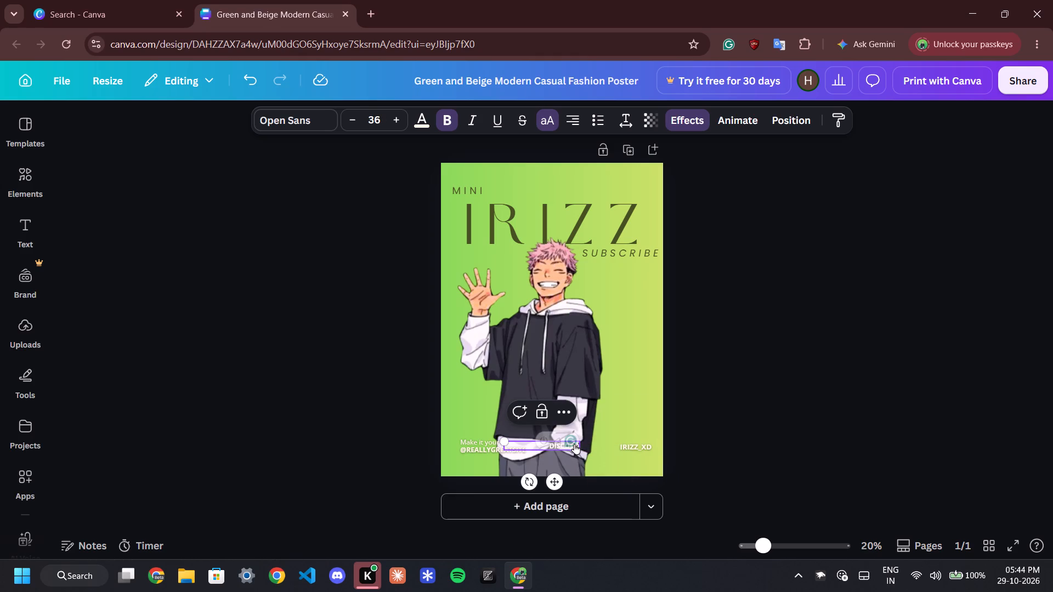
{"action": "left_click", "coordinate": [554, 448]}
{"action": "left_click", "coordinate": [607, 437]}
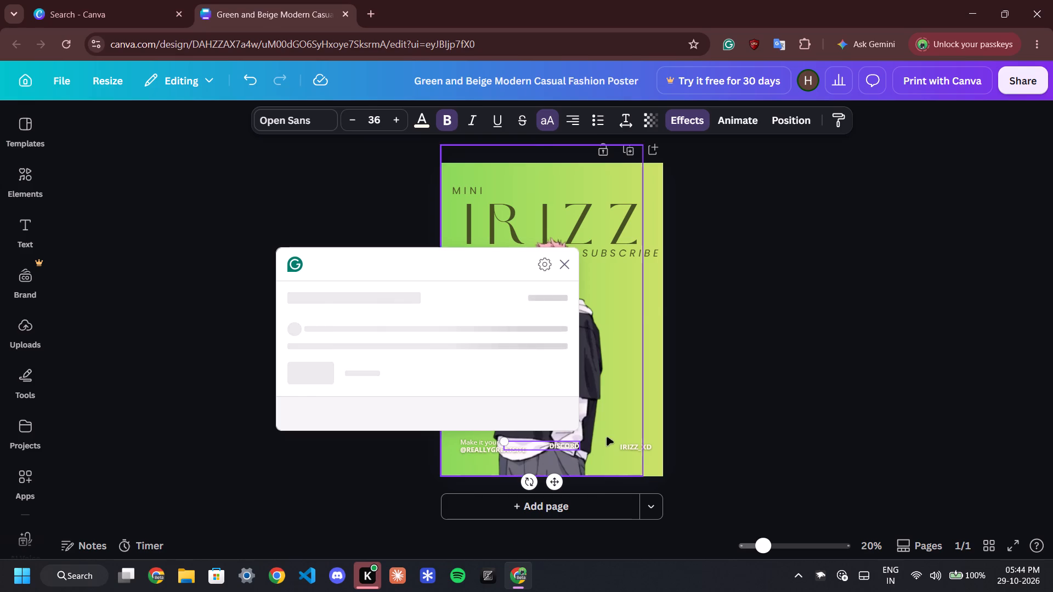
{"action": "double_click", "coordinate": [566, 443]}
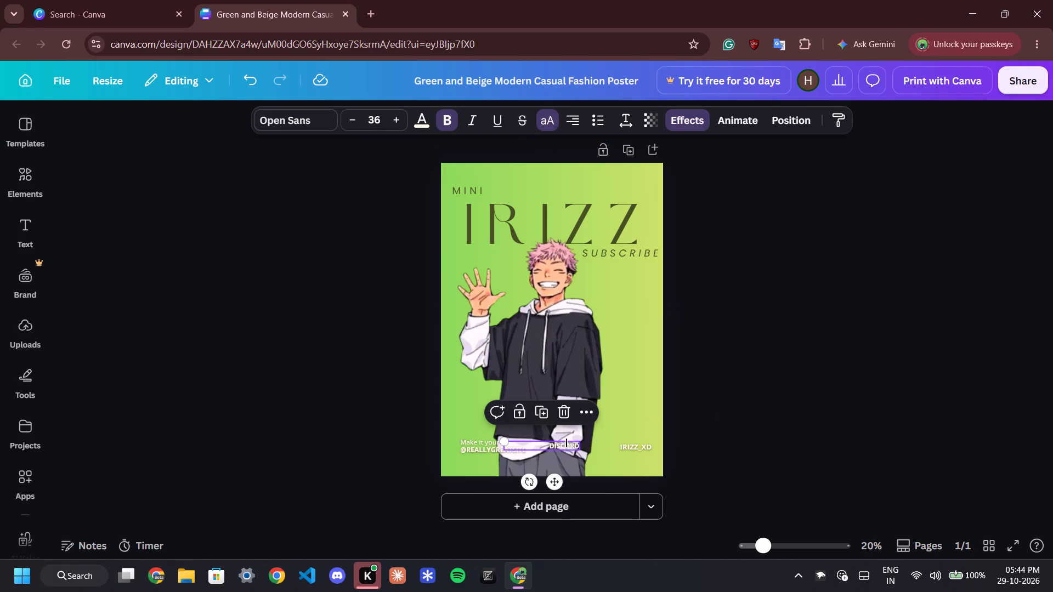
{"action": "left_click", "coordinate": [566, 447]}
{"action": "double_click", "coordinate": [557, 447]}
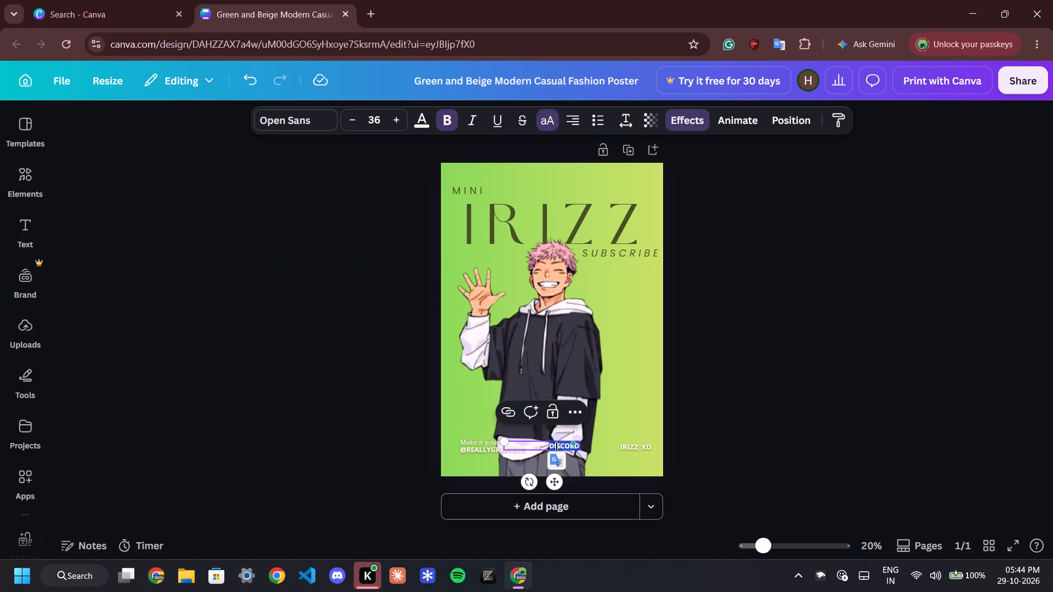
{"action": "key", "text": "BackSpace"}
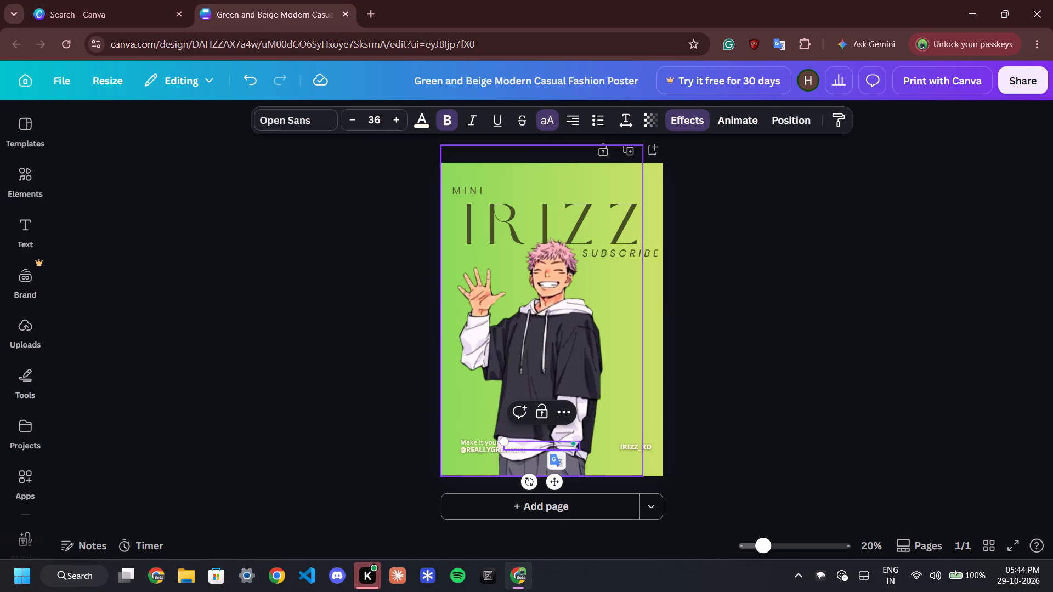
{"action": "type", "text": "DIS"}
{"action": "type", "text": "CORD"}
{"action": "key", "text": "shift+colon"}
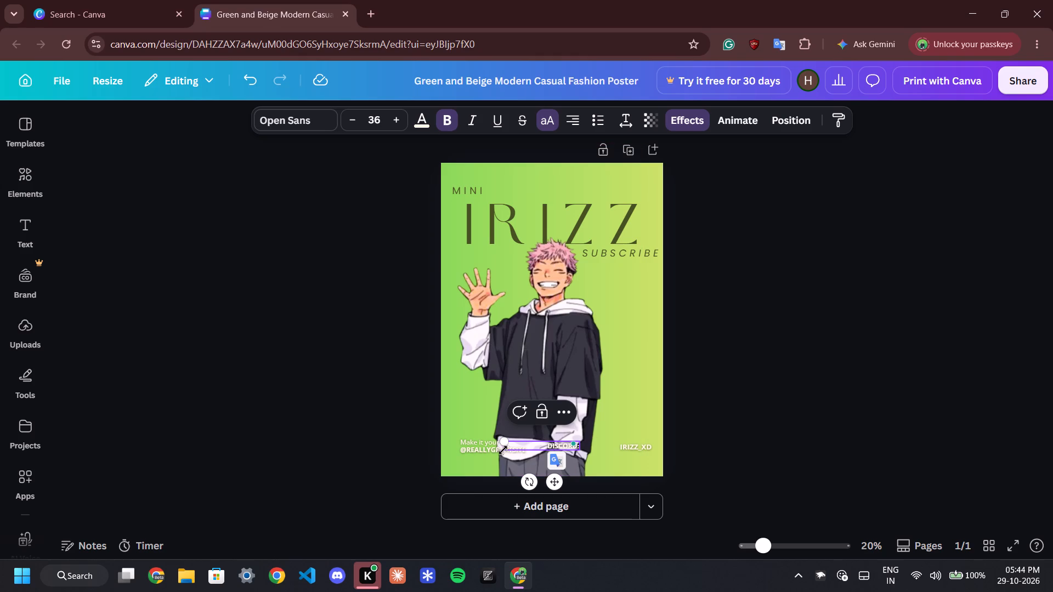
{"action": "left_click_drag", "start_coordinate": [531, 446], "coordinate": [558, 444]}
{"action": "left_click", "coordinate": [709, 416]}
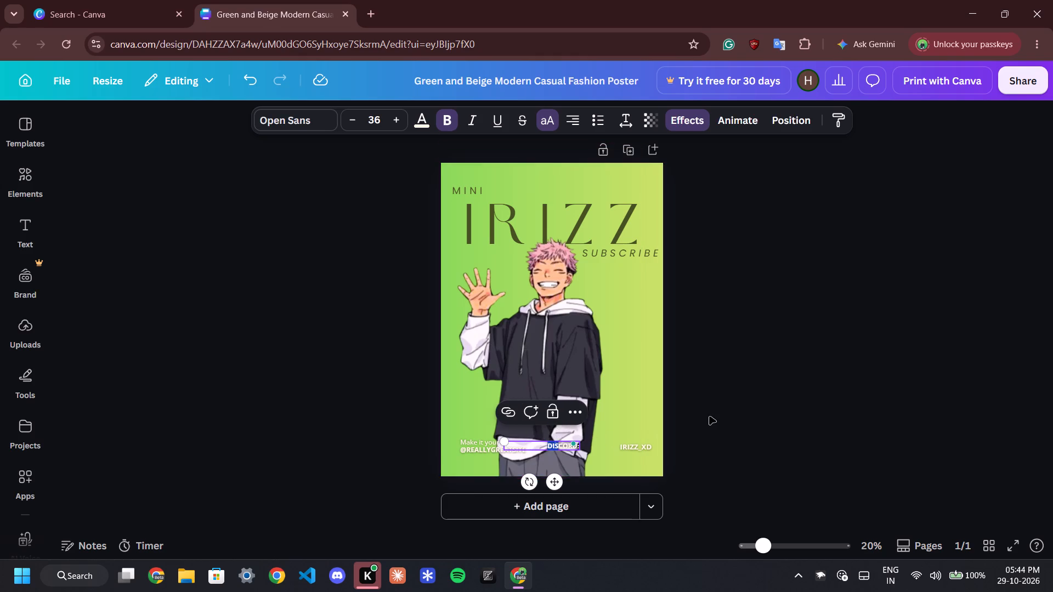
{"action": "left_click", "coordinate": [556, 446]}
{"action": "left_click_drag", "start_coordinate": [556, 446], "coordinate": [570, 447]}
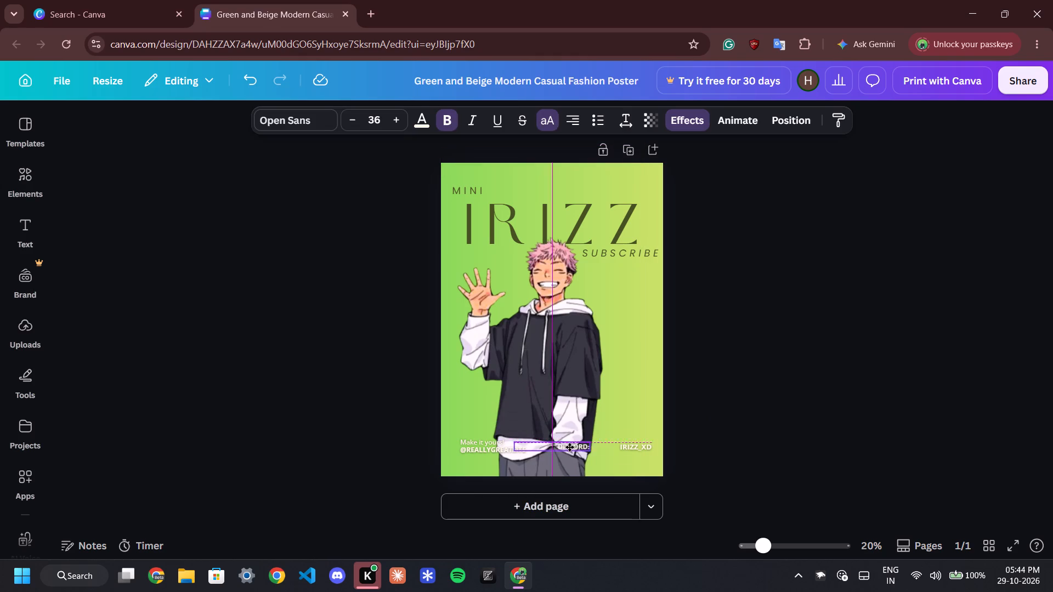
{"action": "left_click_drag", "start_coordinate": [570, 447], "coordinate": [587, 447]}
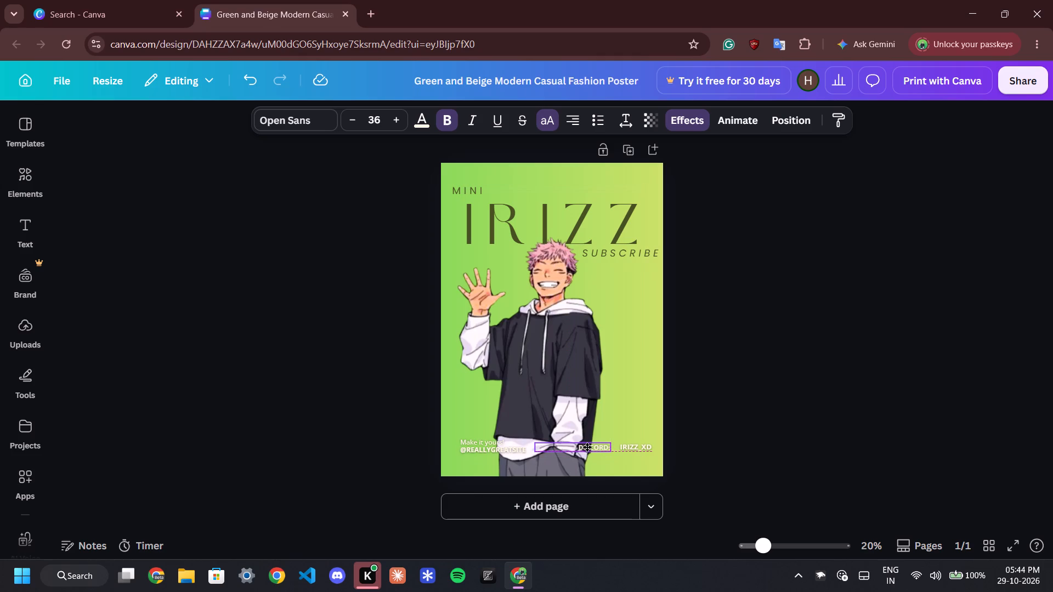
{"action": "left_click_drag", "start_coordinate": [587, 447], "coordinate": [592, 447]}
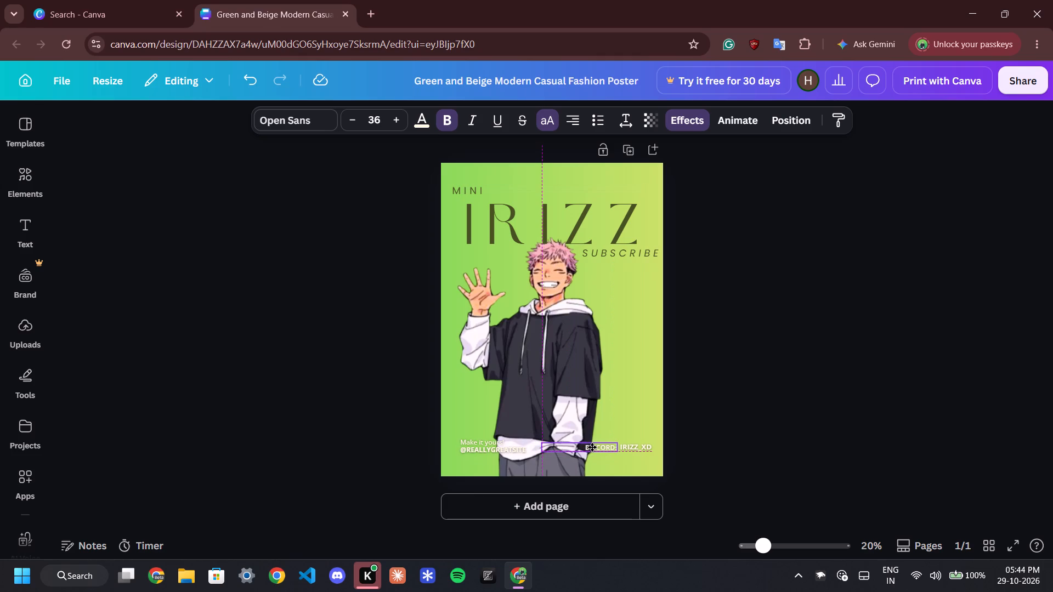
{"action": "left_click_drag", "start_coordinate": [592, 447], "coordinate": [593, 448]}
{"action": "left_click", "coordinate": [624, 449]}
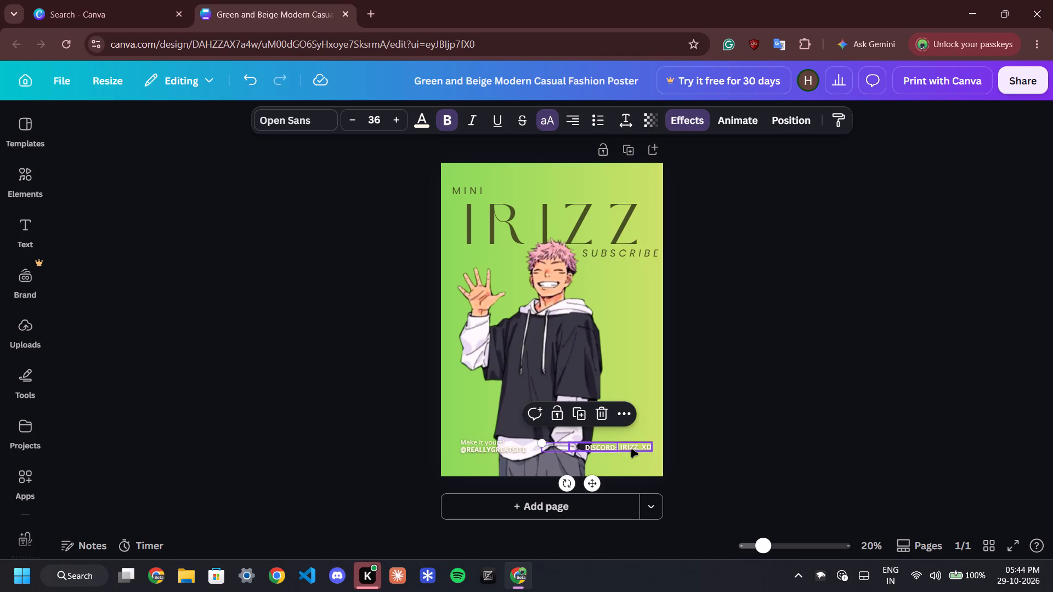
{"action": "left_click", "coordinate": [635, 447]}
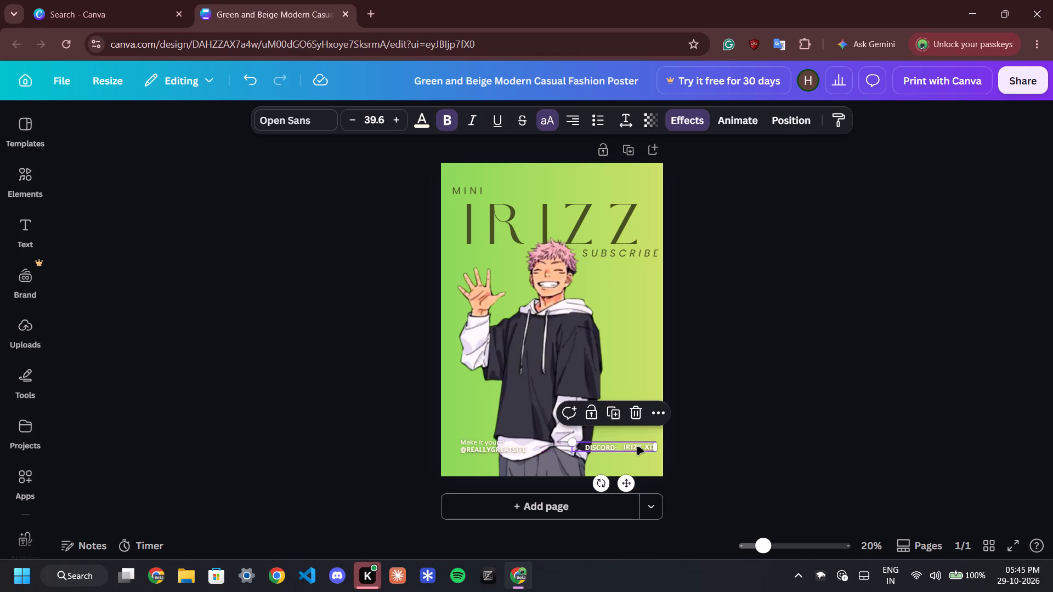
{"action": "left_click", "coordinate": [637, 446]}
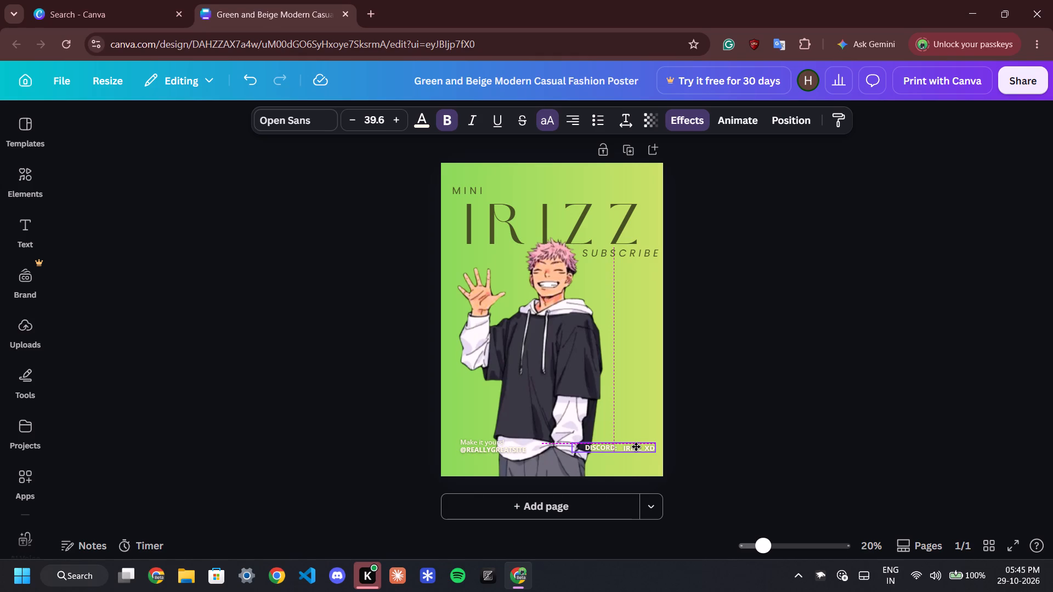
{"action": "left_click", "coordinate": [637, 445]}
{"action": "left_click", "coordinate": [796, 439]}
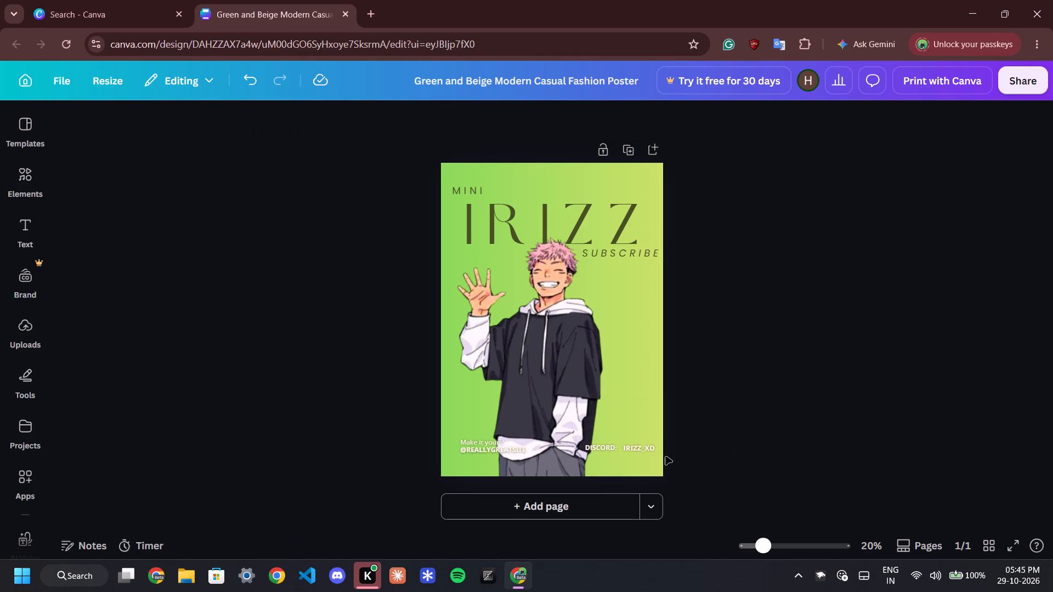
{"action": "left_click", "coordinate": [605, 448]}
{"action": "left_click", "coordinate": [605, 448]}
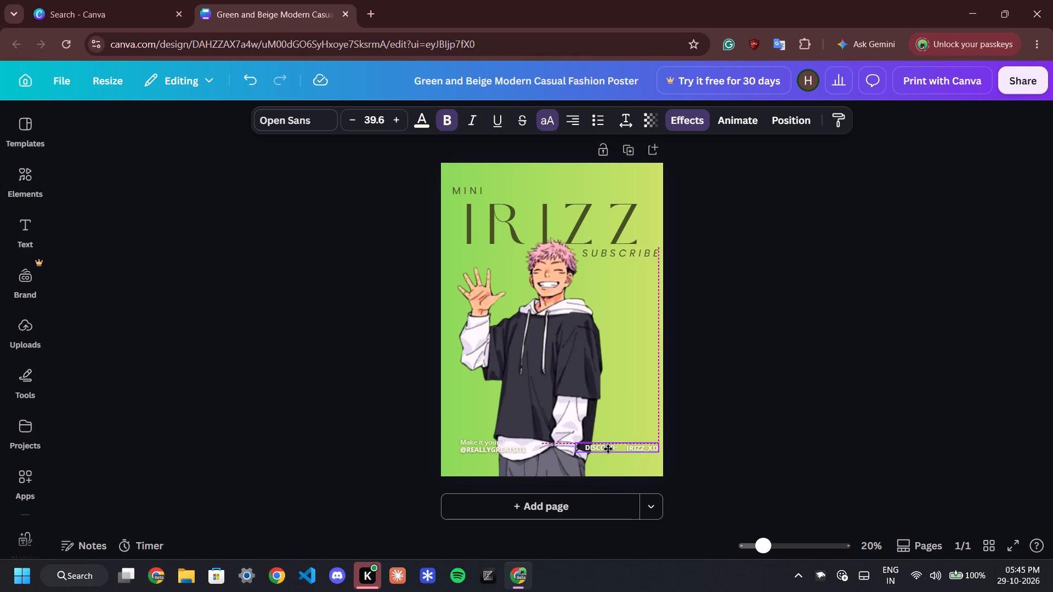
{"action": "left_click", "coordinate": [609, 447]}
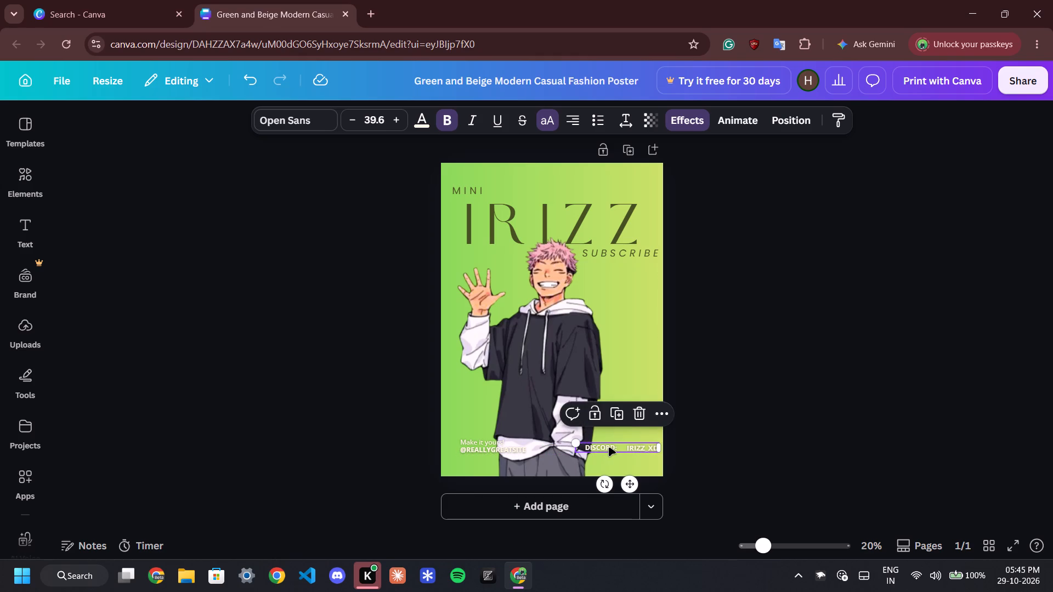
{"action": "left_click", "coordinate": [605, 445]}
{"action": "left_click", "coordinate": [605, 437]}
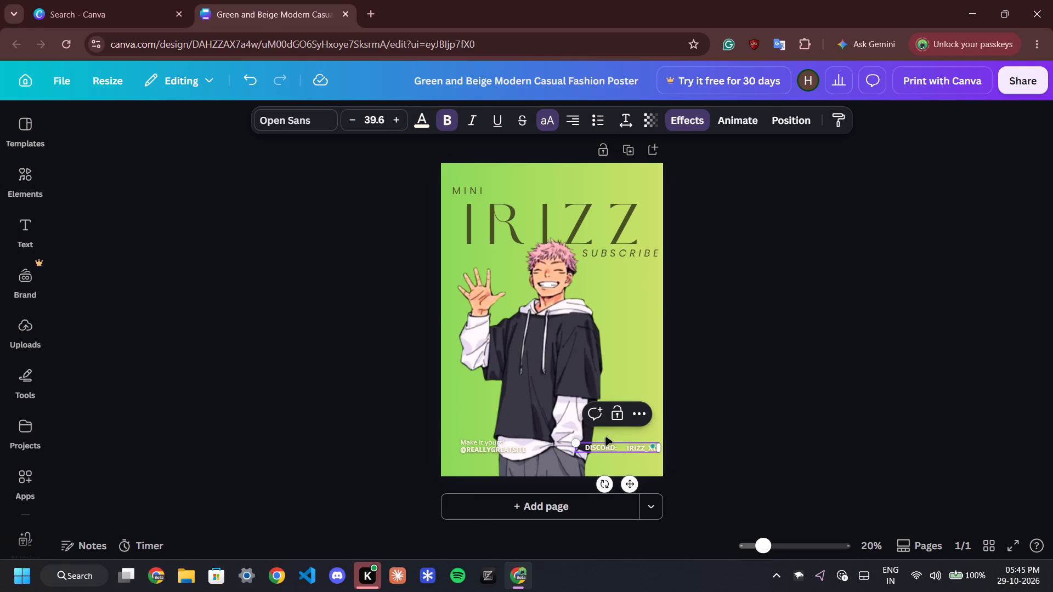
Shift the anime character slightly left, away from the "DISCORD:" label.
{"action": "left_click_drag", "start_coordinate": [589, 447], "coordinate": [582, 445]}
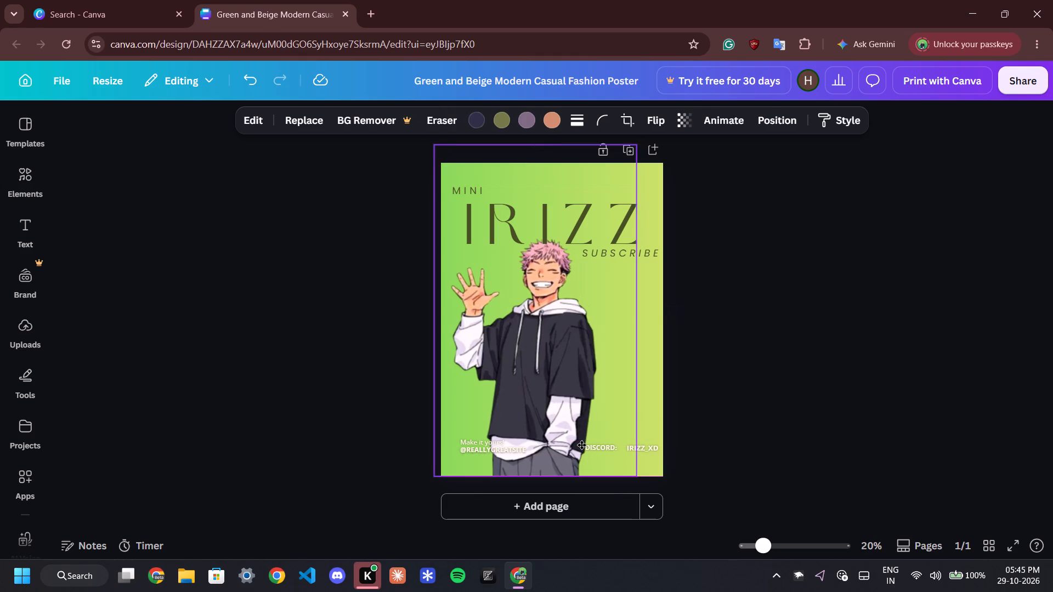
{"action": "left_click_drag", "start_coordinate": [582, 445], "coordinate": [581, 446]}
Shift the "DISCORD:" label slightly right, clear of the character's sleeve.
{"action": "left_click", "coordinate": [588, 450]}
{"action": "left_click_drag", "start_coordinate": [591, 449], "coordinate": [592, 448]}
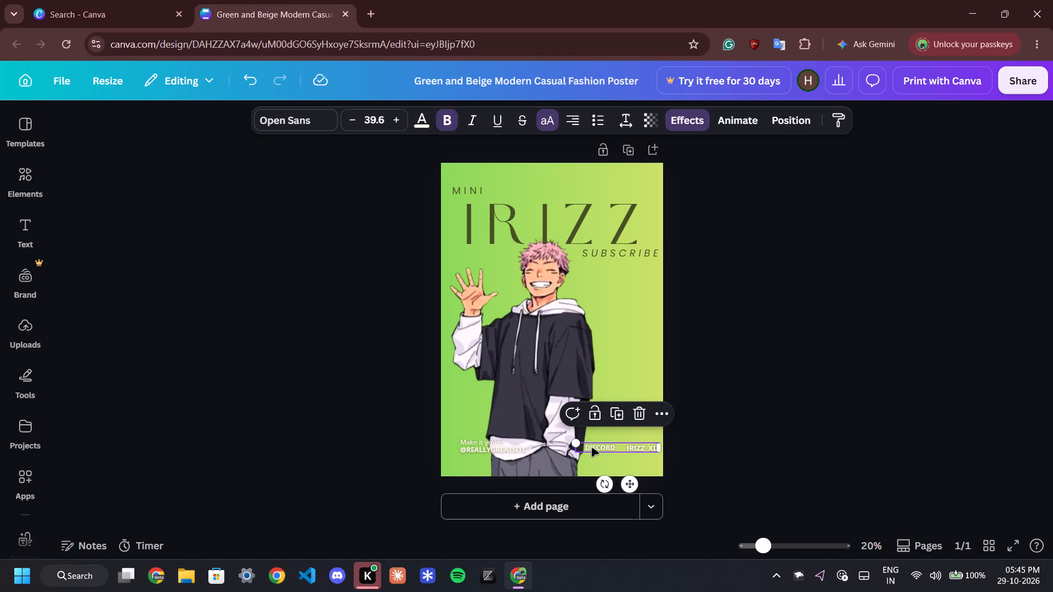
{"action": "left_click_drag", "start_coordinate": [592, 448], "coordinate": [594, 443]}
{"action": "left_click_drag", "start_coordinate": [593, 451], "coordinate": [593, 449]}
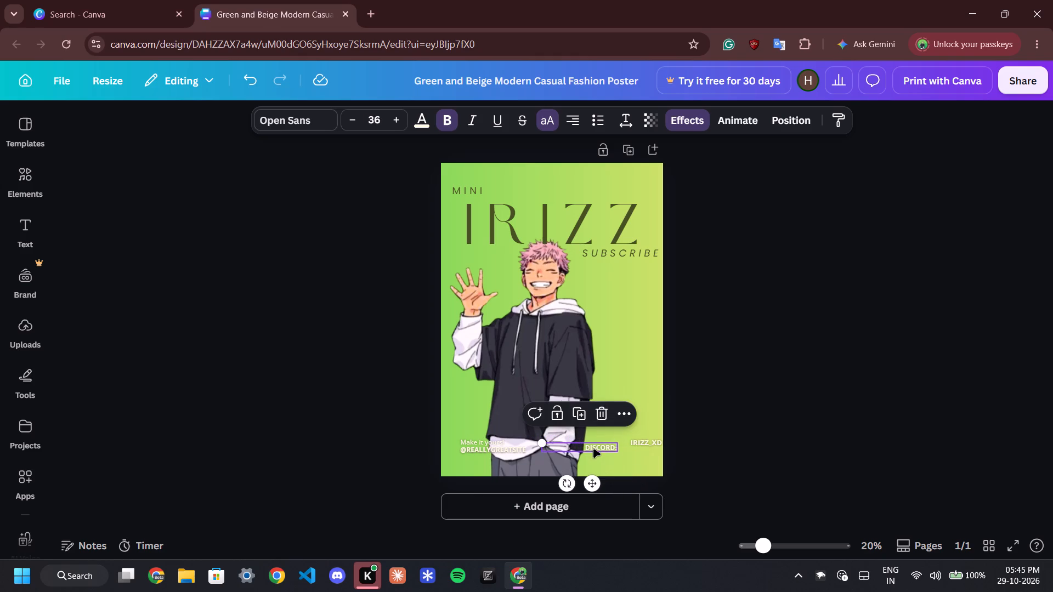
{"action": "left_click_drag", "start_coordinate": [593, 449], "coordinate": [598, 451]}
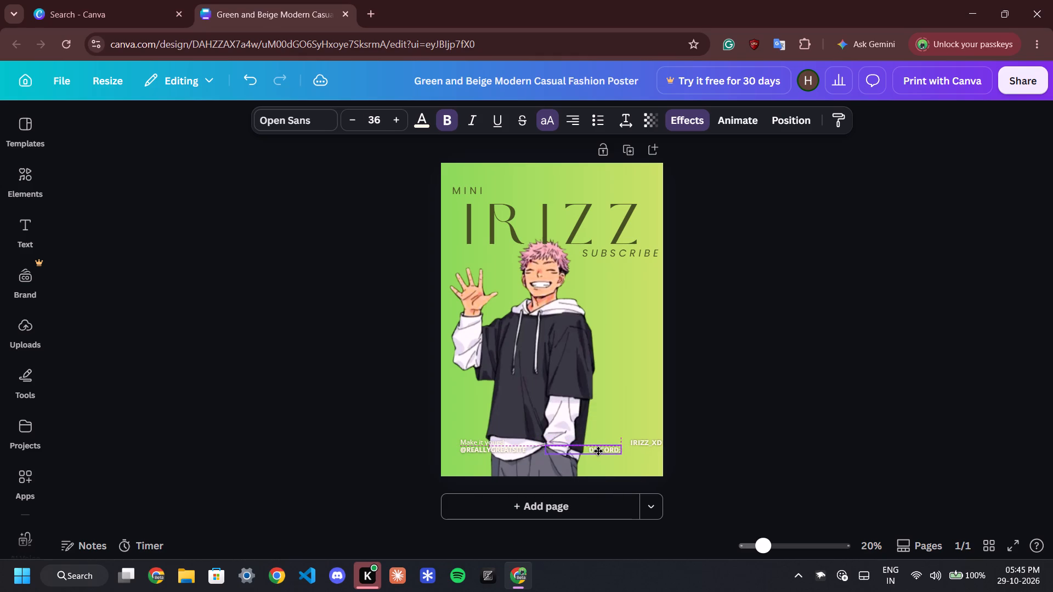
{"action": "left_click_drag", "start_coordinate": [598, 451], "coordinate": [598, 450]}
{"action": "left_click", "coordinate": [642, 441]}
{"action": "left_click_drag", "start_coordinate": [642, 441], "coordinate": [643, 445]}
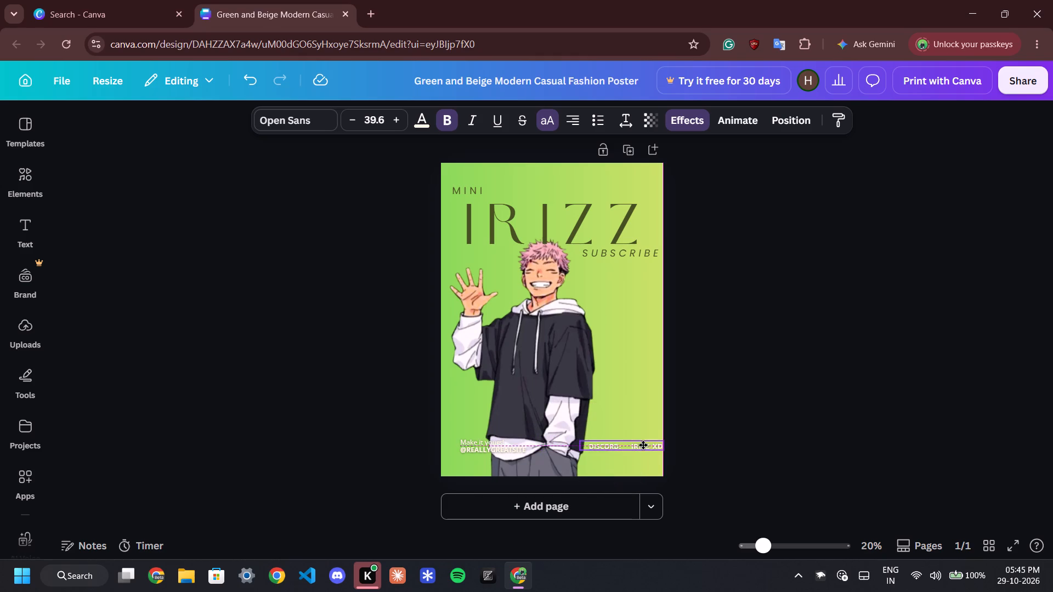
{"action": "left_click_drag", "start_coordinate": [643, 445], "coordinate": [635, 446]}
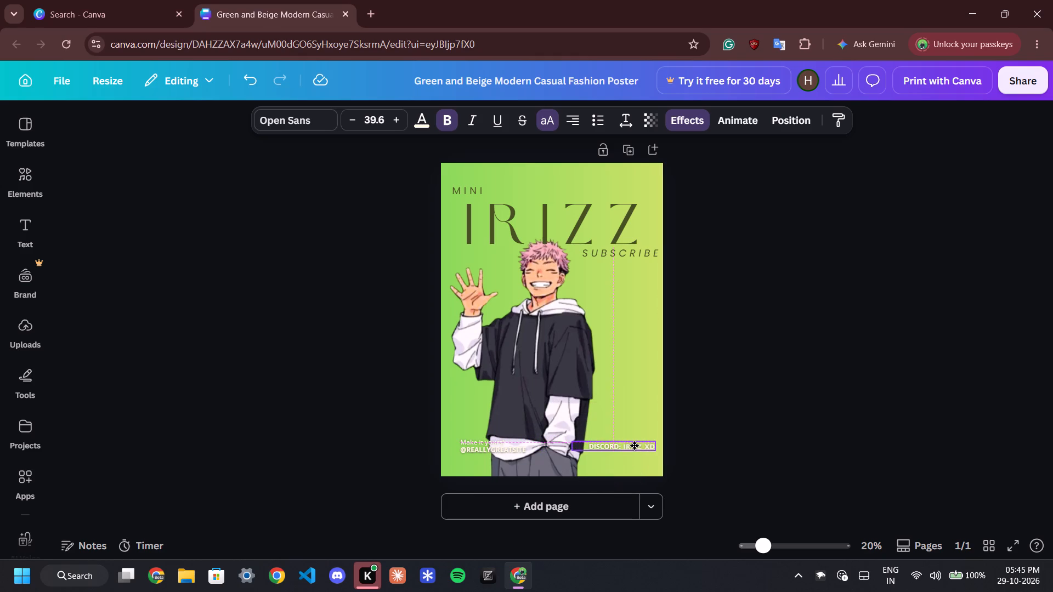
{"action": "left_click_drag", "start_coordinate": [635, 446], "coordinate": [634, 446]}
{"action": "left_click", "coordinate": [639, 446]}
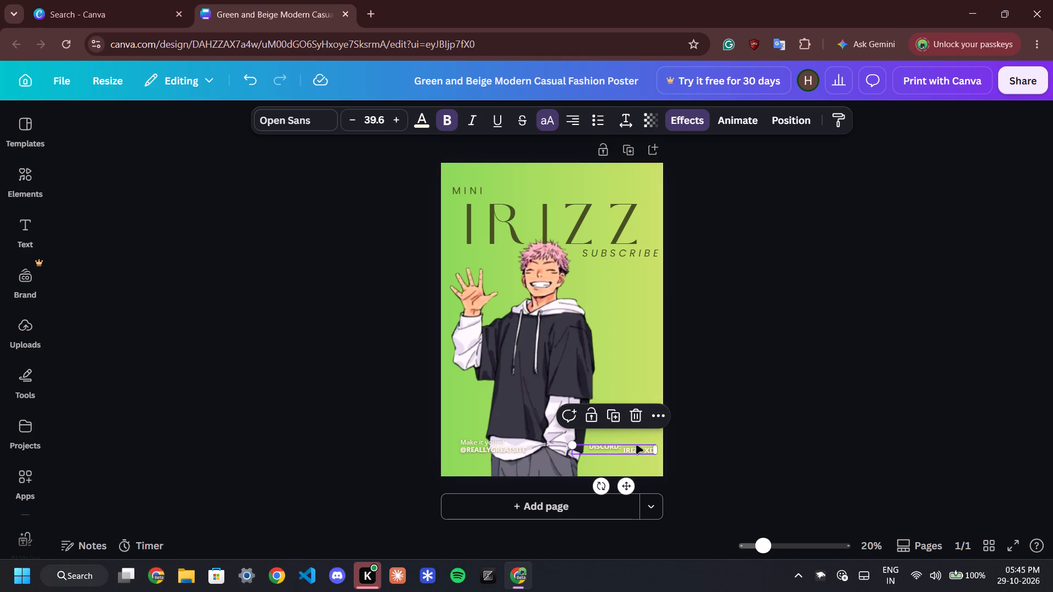
{"action": "left_click", "coordinate": [638, 451]}
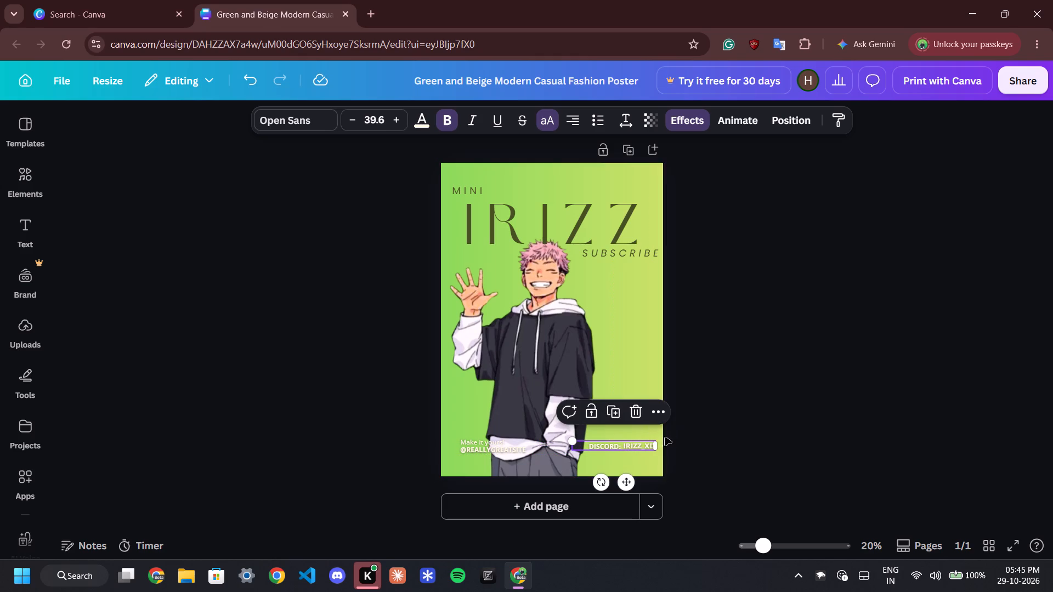
{"action": "left_click", "coordinate": [637, 446]}
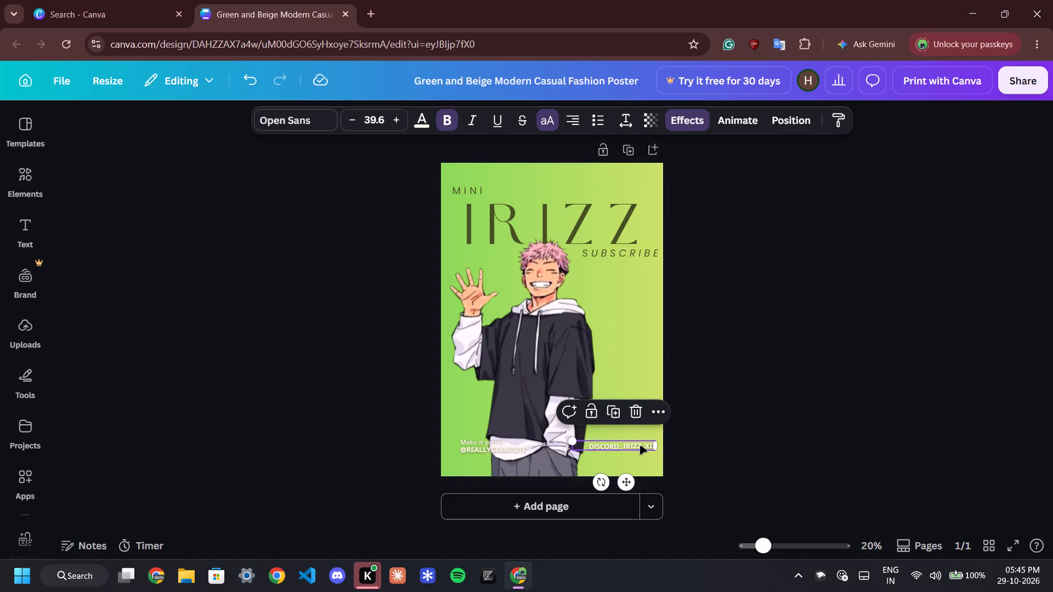
{"action": "left_click", "coordinate": [632, 443]}
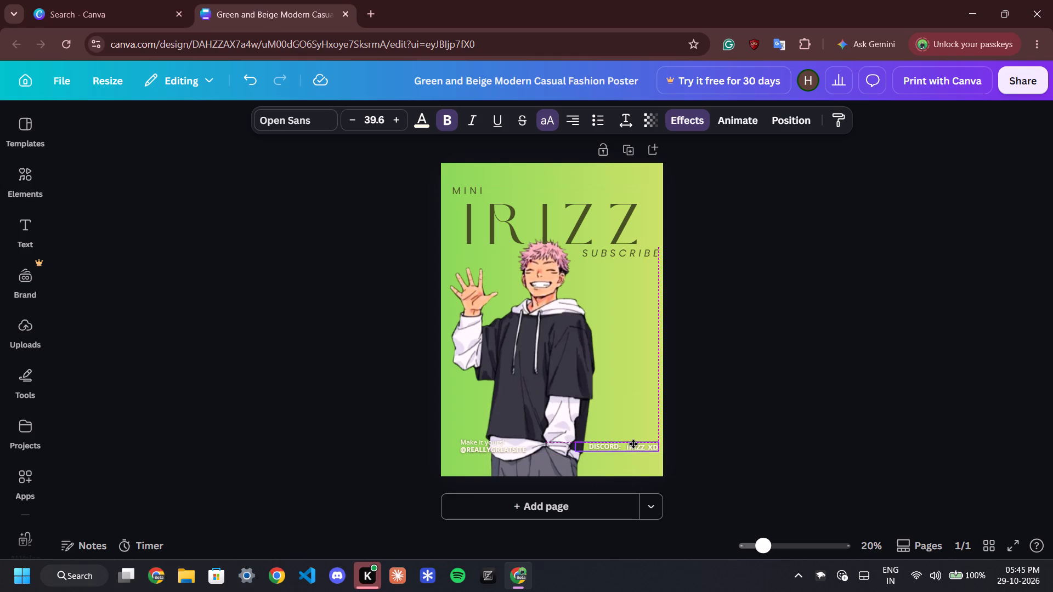
{"action": "left_click", "coordinate": [633, 443]}
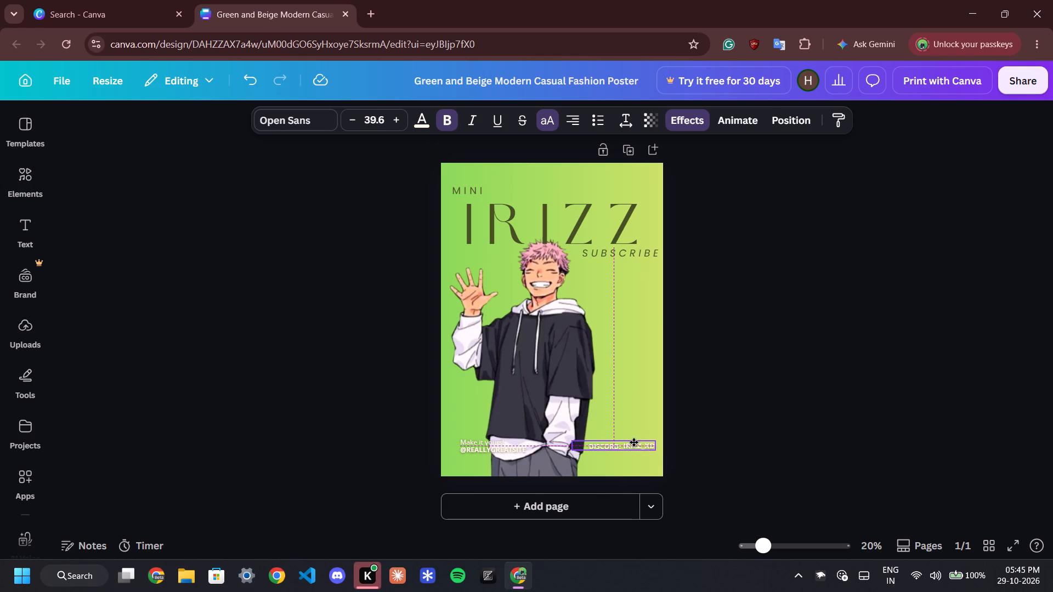
{"action": "left_click", "coordinate": [721, 406]}
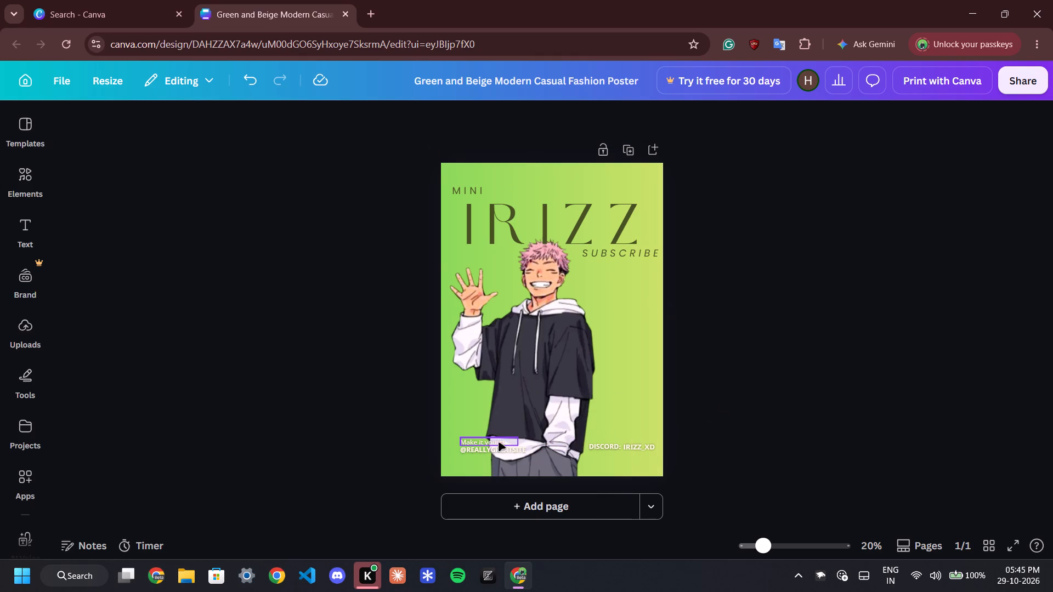
Move the anime character right, closer to the poster's horizontal centre.
{"action": "left_click", "coordinate": [540, 413]}
{"action": "left_click_drag", "start_coordinate": [540, 408], "coordinate": [564, 409]}
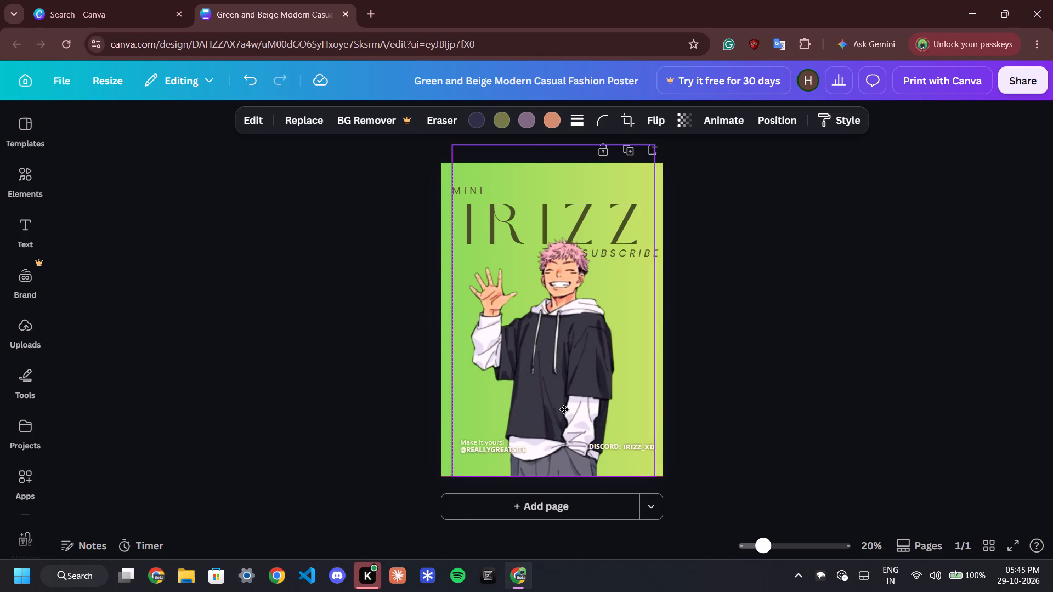
{"action": "left_click_drag", "start_coordinate": [564, 409], "coordinate": [556, 409]}
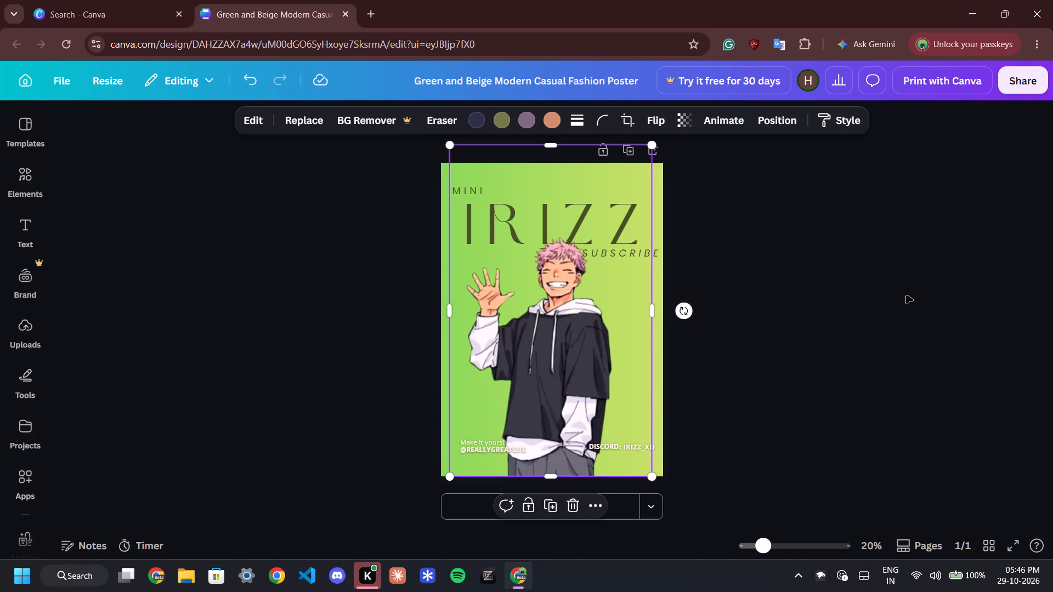
{"action": "left_click", "coordinate": [905, 301]}
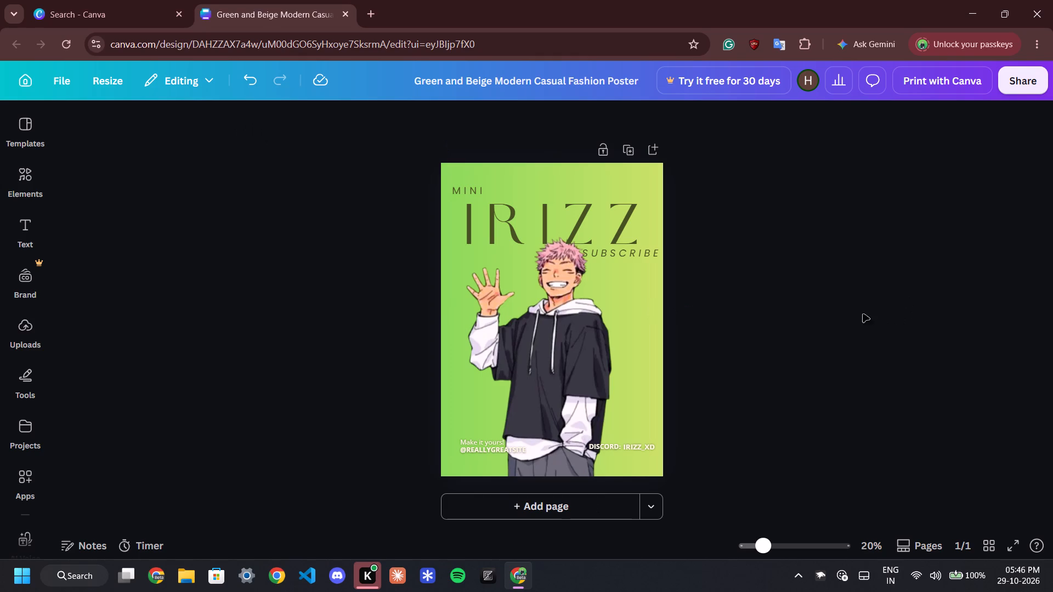
Delete the small "MINI" text above the "IRIZZ" title.
{"action": "left_click", "coordinate": [453, 190]}
{"action": "double_click", "coordinate": [472, 187]}
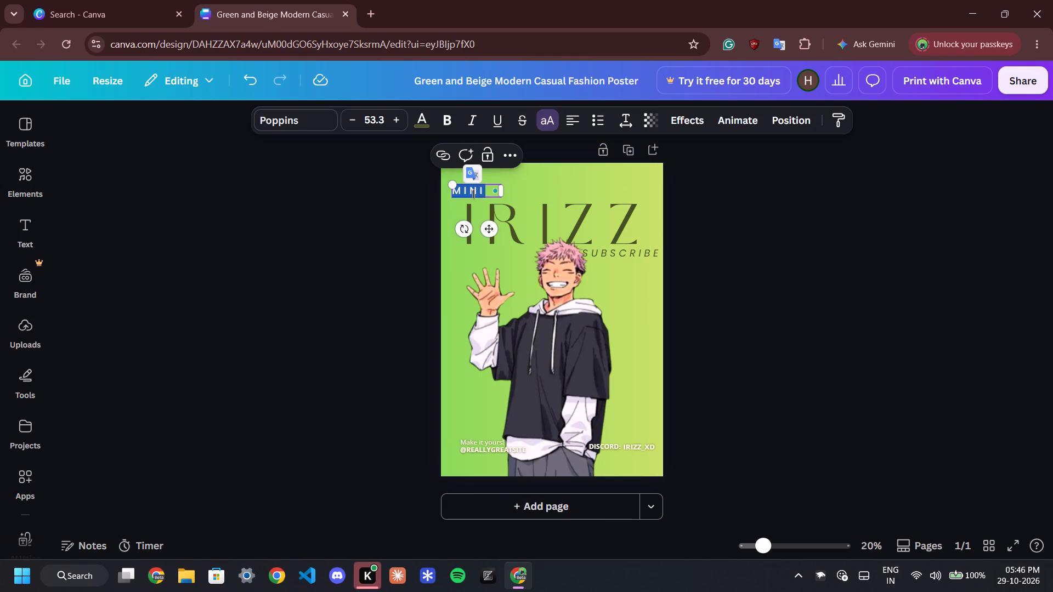
{"action": "key", "text": "BackSpace"}
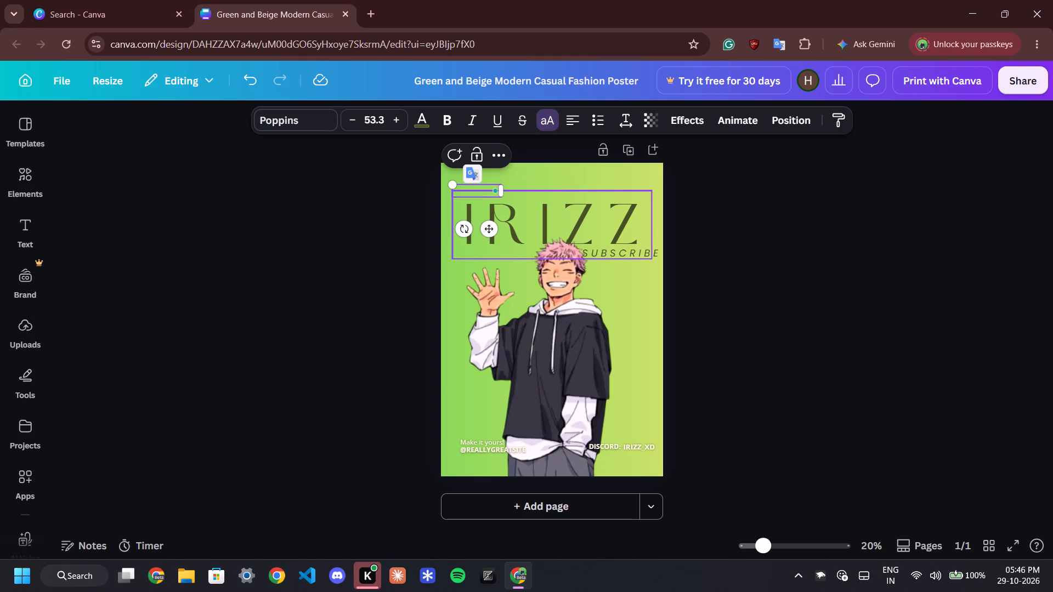
{"action": "key", "text": "BackSpace"}
{"action": "left_click", "coordinate": [837, 225]}
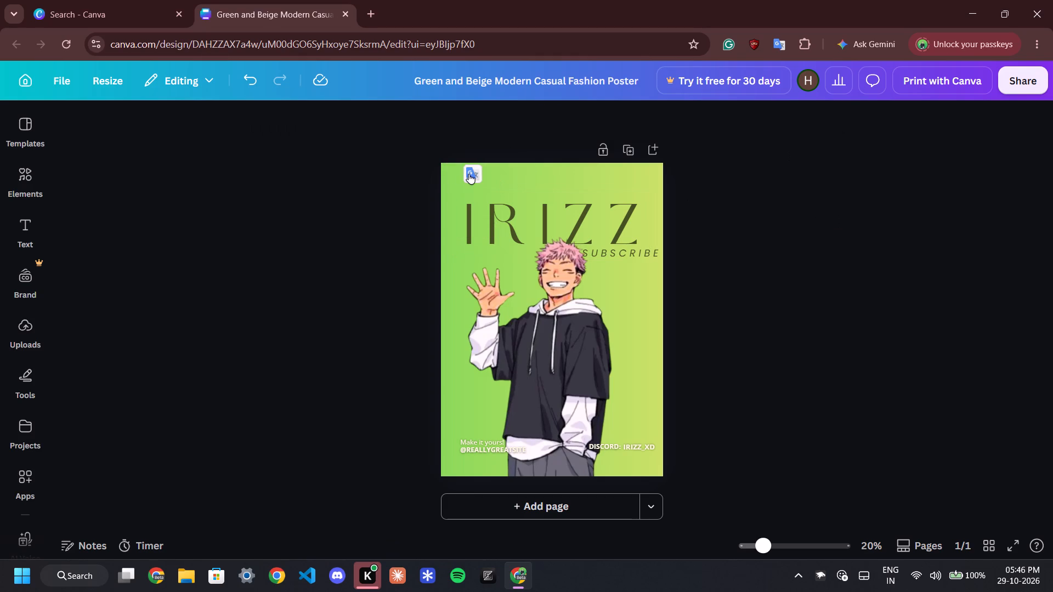
{"action": "left_click", "coordinate": [472, 187]}
{"action": "left_click", "coordinate": [472, 187]}
Shift the "Make it yours!" text slightly left, toward the poster's left edge.
{"action": "left_click", "coordinate": [480, 438]}
{"action": "left_click_drag", "start_coordinate": [481, 443], "coordinate": [474, 442]}
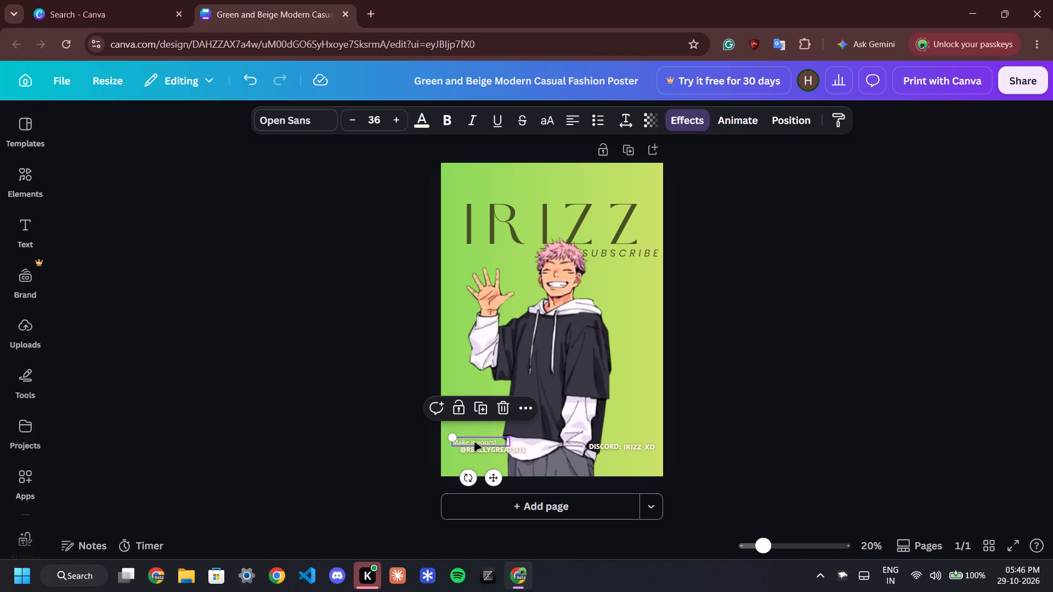
Replace the "Make it yours!" text with "INSTAGRAM".
{"action": "double_click", "coordinate": [473, 442]}
{"action": "key", "text": "BackSpace"}
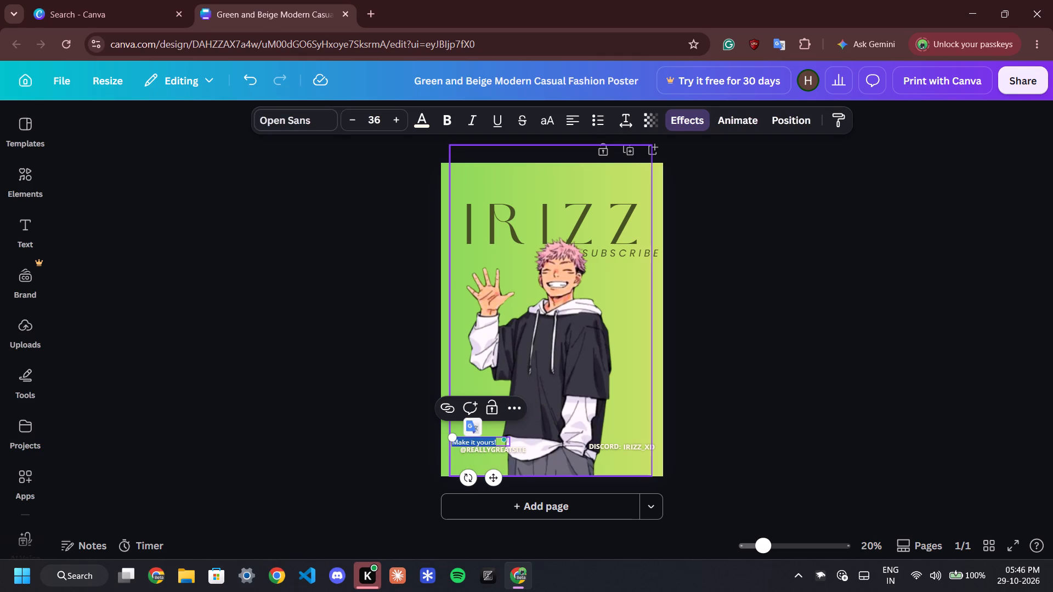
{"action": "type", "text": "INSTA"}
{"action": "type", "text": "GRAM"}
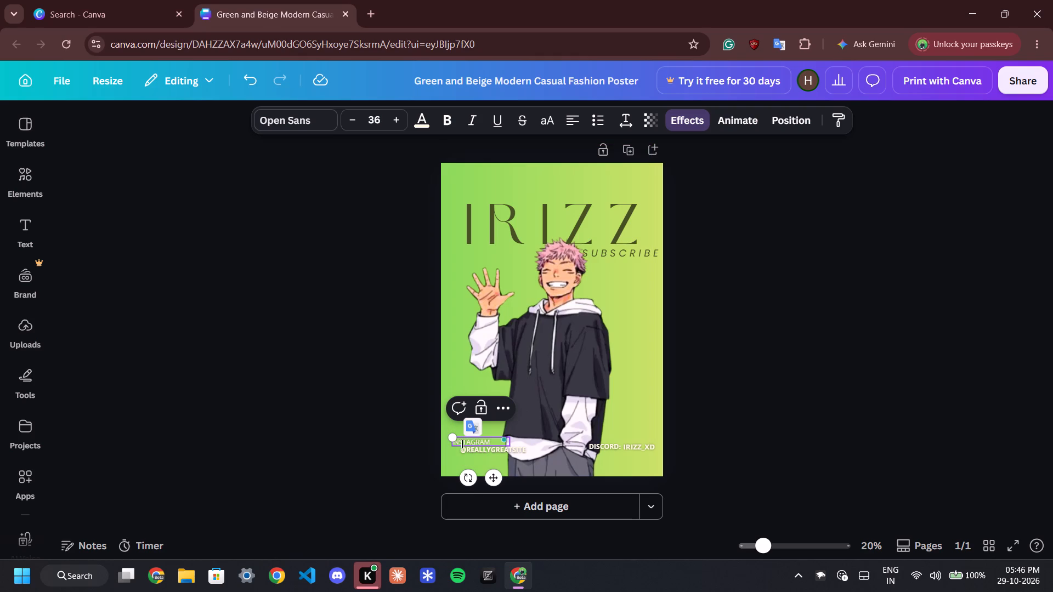
{"action": "left_click", "coordinate": [471, 451]}
{"action": "double_click", "coordinate": [472, 449]}
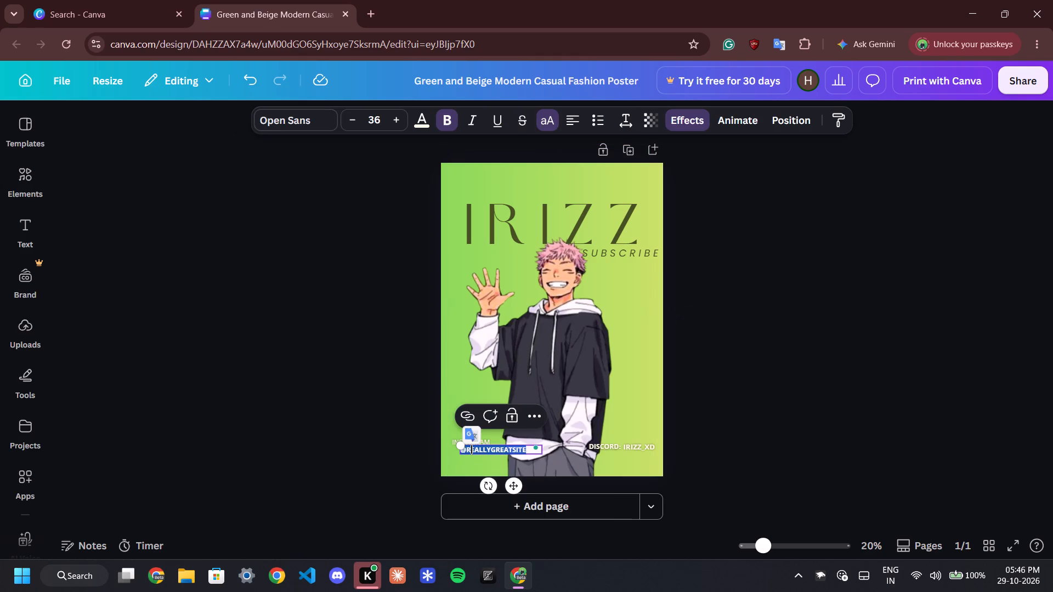
{"action": "key", "text": "BackSpace"}
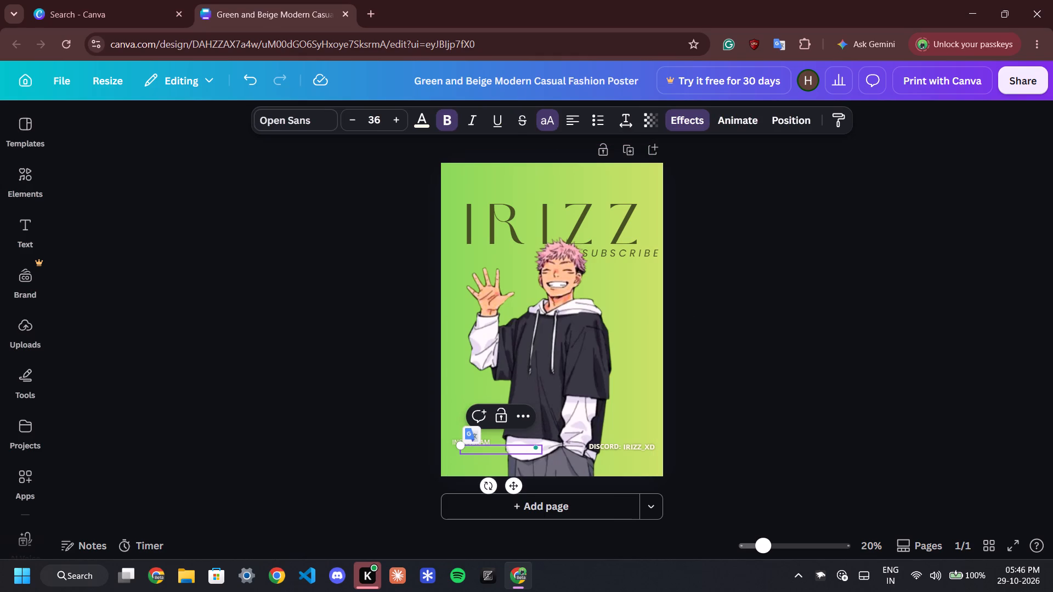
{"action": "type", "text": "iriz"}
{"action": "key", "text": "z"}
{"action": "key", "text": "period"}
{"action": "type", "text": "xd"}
{"action": "left_click_drag", "start_coordinate": [480, 449], "coordinate": [489, 452]}
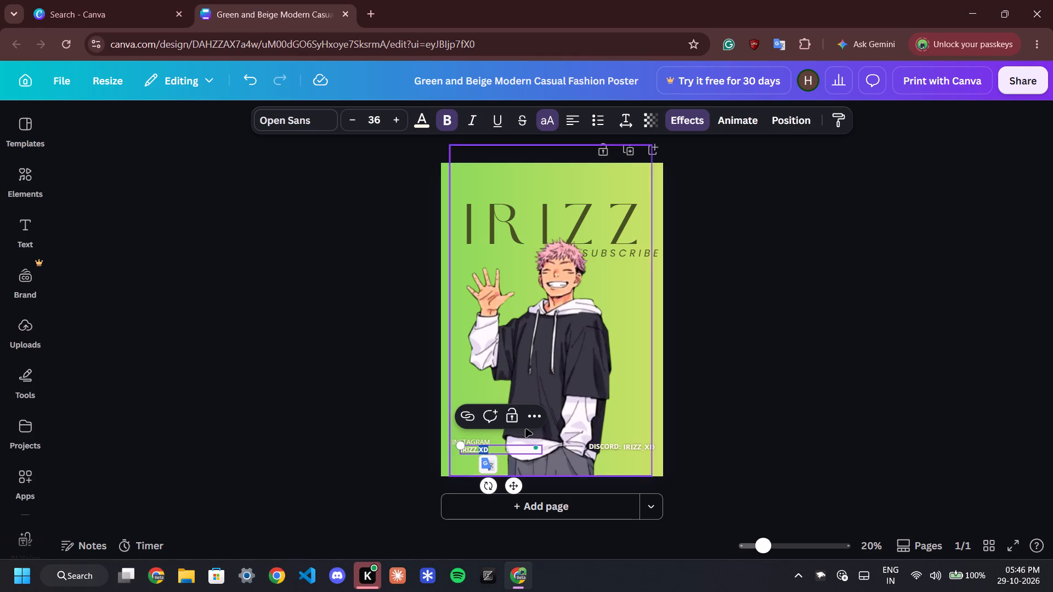
{"action": "double_click", "coordinate": [750, 411]}
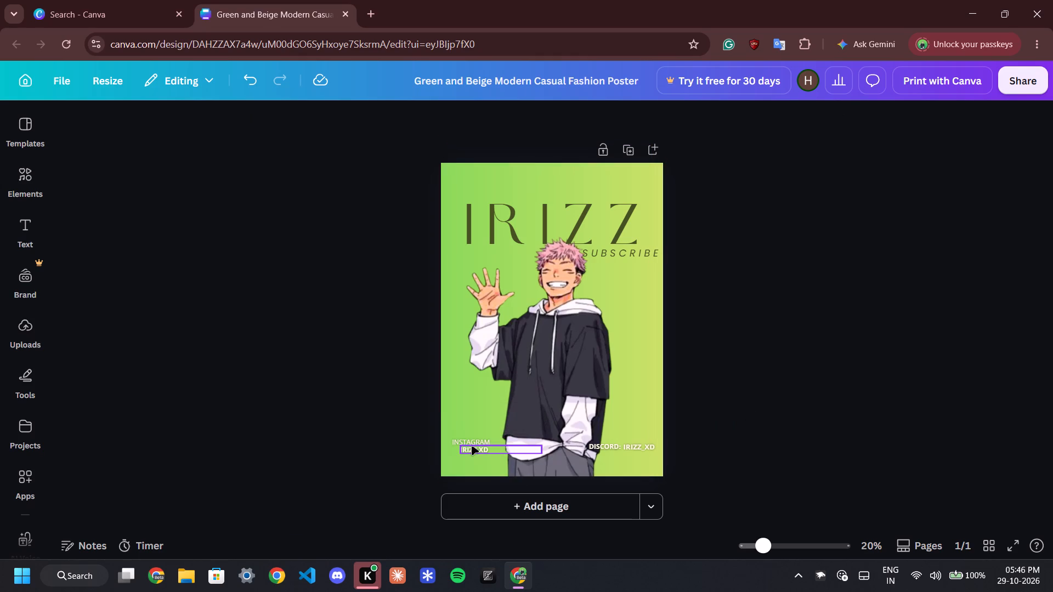
{"action": "left_click", "coordinate": [472, 447]}
{"action": "left_click_drag", "start_coordinate": [472, 447], "coordinate": [485, 448]}
{"action": "left_click", "coordinate": [807, 375]}
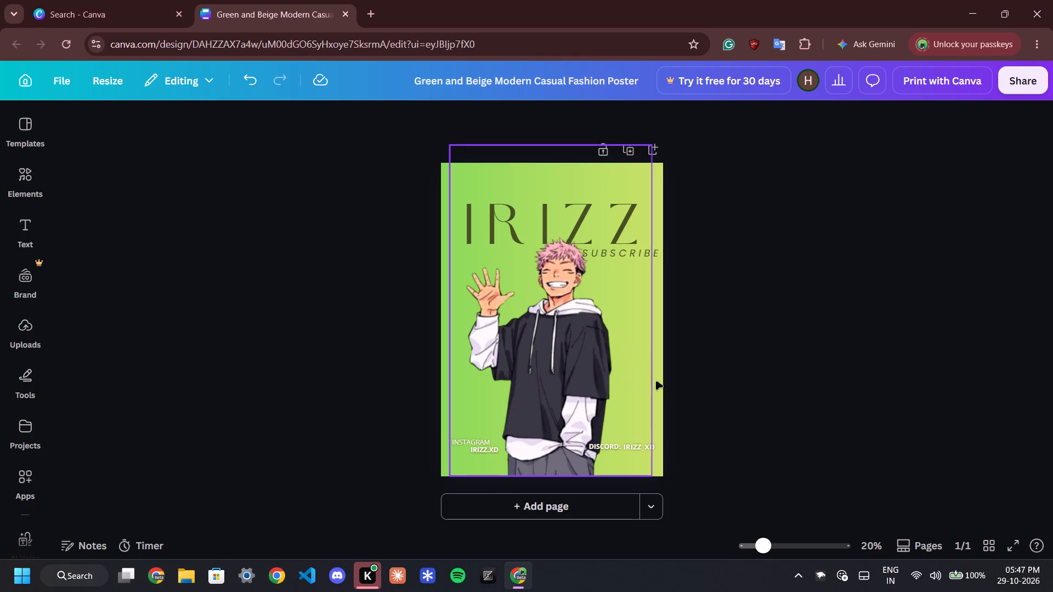
{"action": "left_click", "coordinate": [937, 181]}
Shift the anime character slightly left, clear of the "DISCORD:" label and the start of "SUBSCRIBE".
{"action": "left_click_drag", "start_coordinate": [555, 306], "coordinate": [544, 308]}
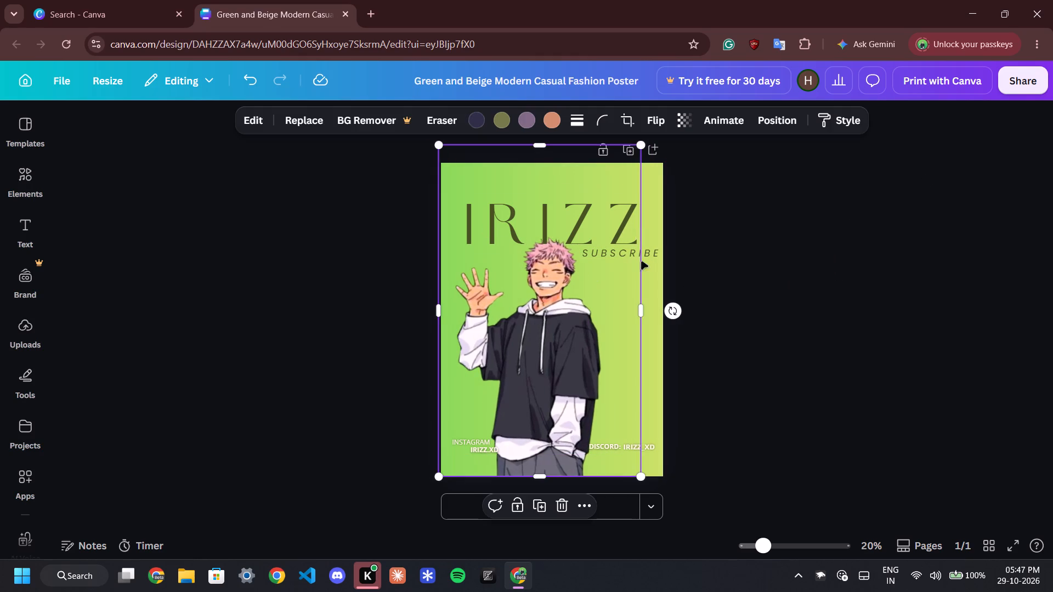
{"action": "left_click", "coordinate": [836, 233]}
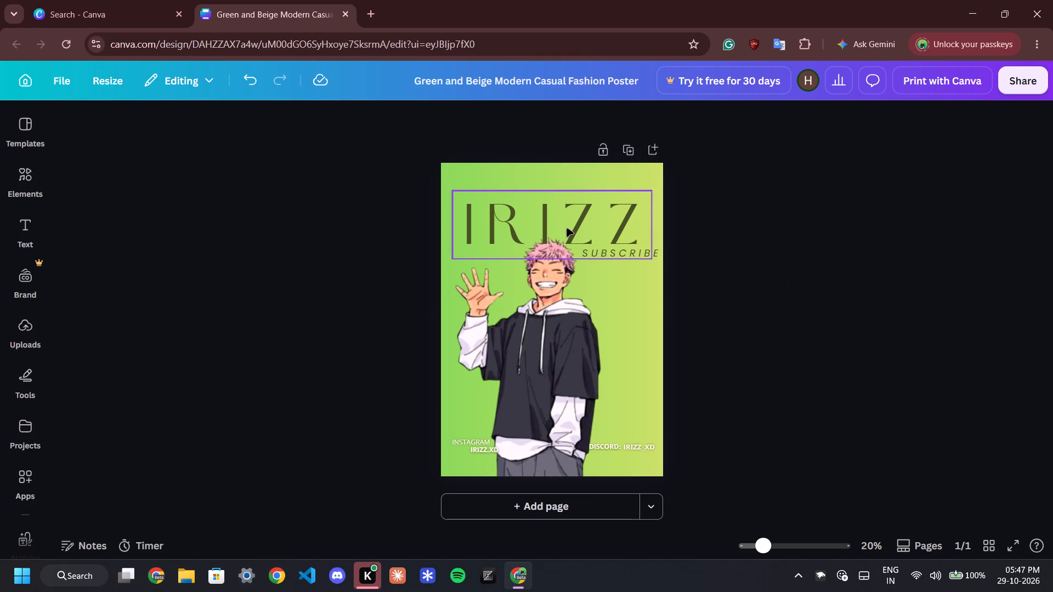
Move the "IRIZZ" title slightly up, keeping it horizontally centred on the poster.
{"action": "left_click_drag", "start_coordinate": [565, 227], "coordinate": [567, 220]}
{"action": "left_click", "coordinate": [567, 220]}
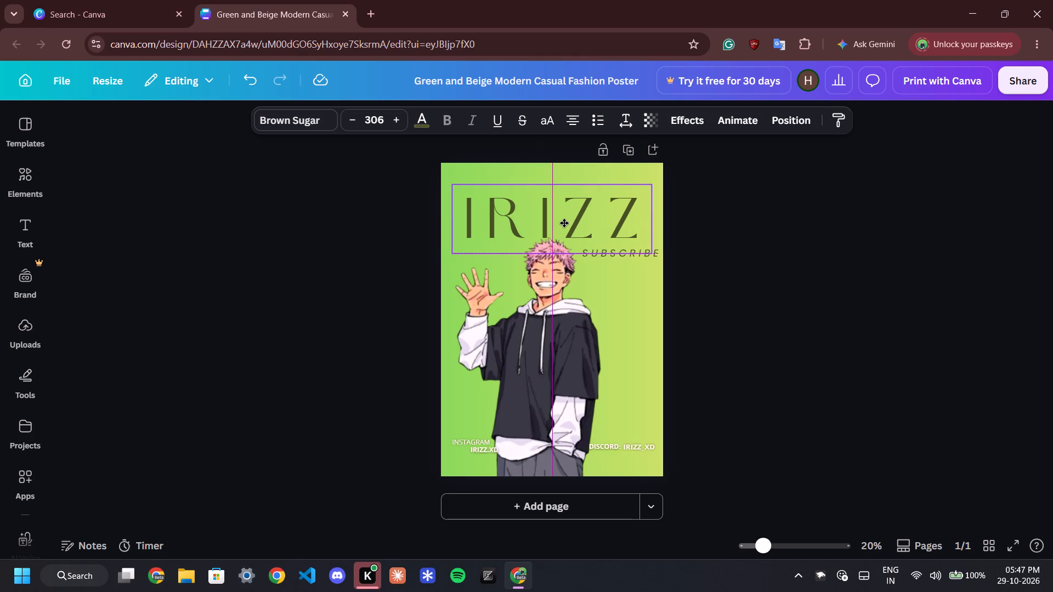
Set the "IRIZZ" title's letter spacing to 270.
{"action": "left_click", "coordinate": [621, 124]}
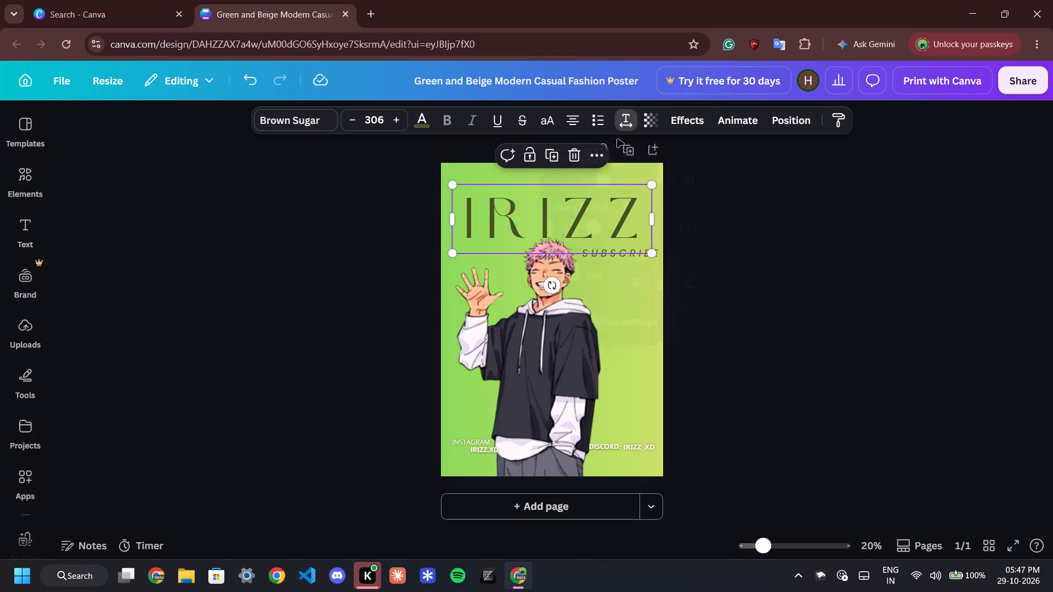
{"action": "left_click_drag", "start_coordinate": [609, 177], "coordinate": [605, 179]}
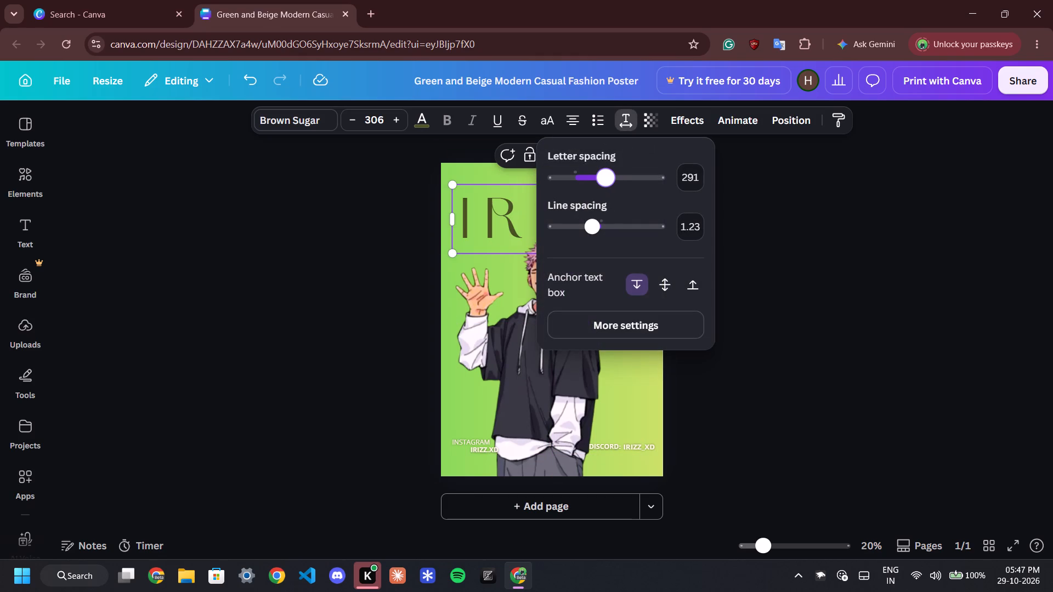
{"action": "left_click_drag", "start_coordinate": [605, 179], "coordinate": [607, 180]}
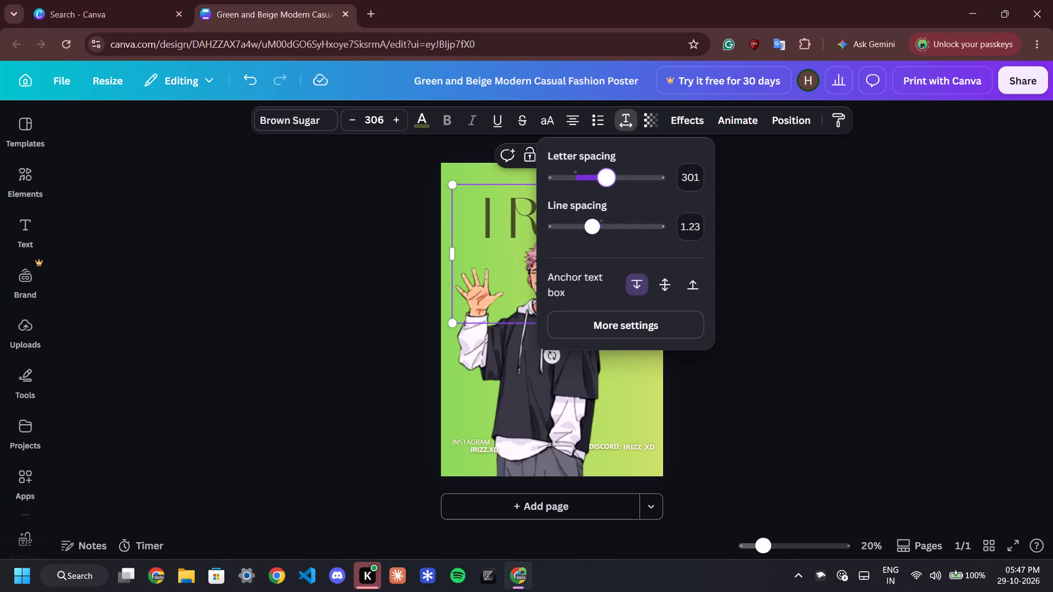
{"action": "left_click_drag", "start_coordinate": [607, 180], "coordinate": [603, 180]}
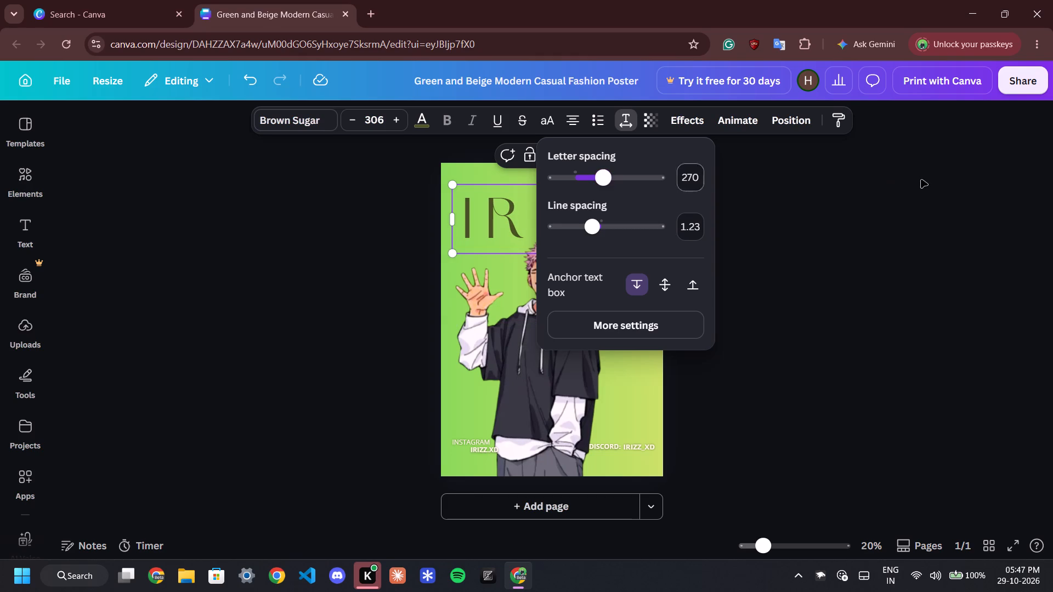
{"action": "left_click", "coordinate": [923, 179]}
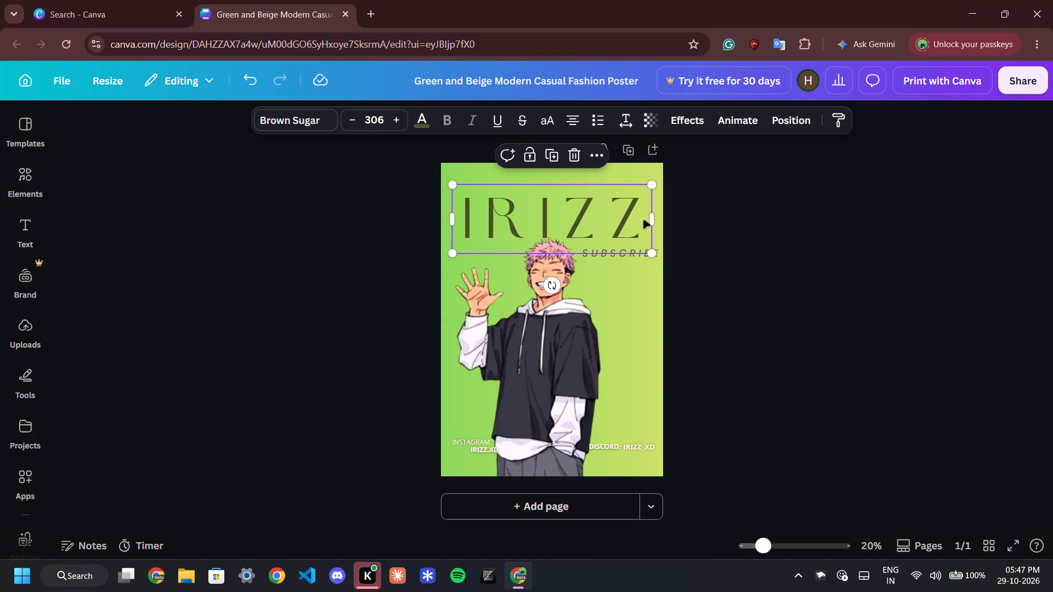
Extend the "IRIZZ" title's text box to span the full width of the poster.
{"action": "left_click_drag", "start_coordinate": [649, 221], "coordinate": [659, 221]}
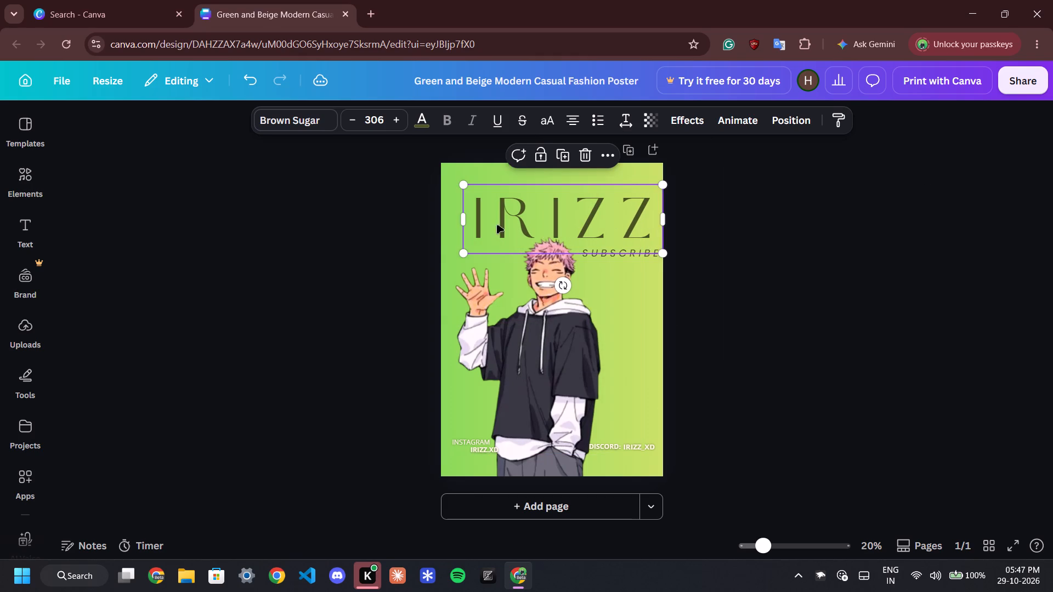
{"action": "left_click_drag", "start_coordinate": [456, 225], "coordinate": [438, 225]}
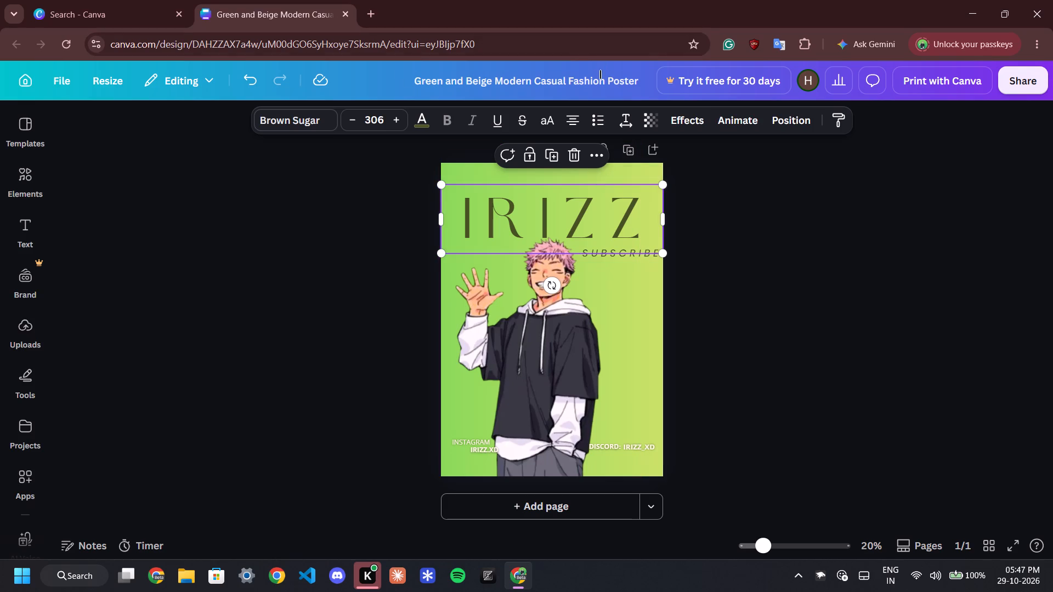
Set the "IRIZZ" title's letter spacing to 311.
{"action": "left_click", "coordinate": [631, 124]}
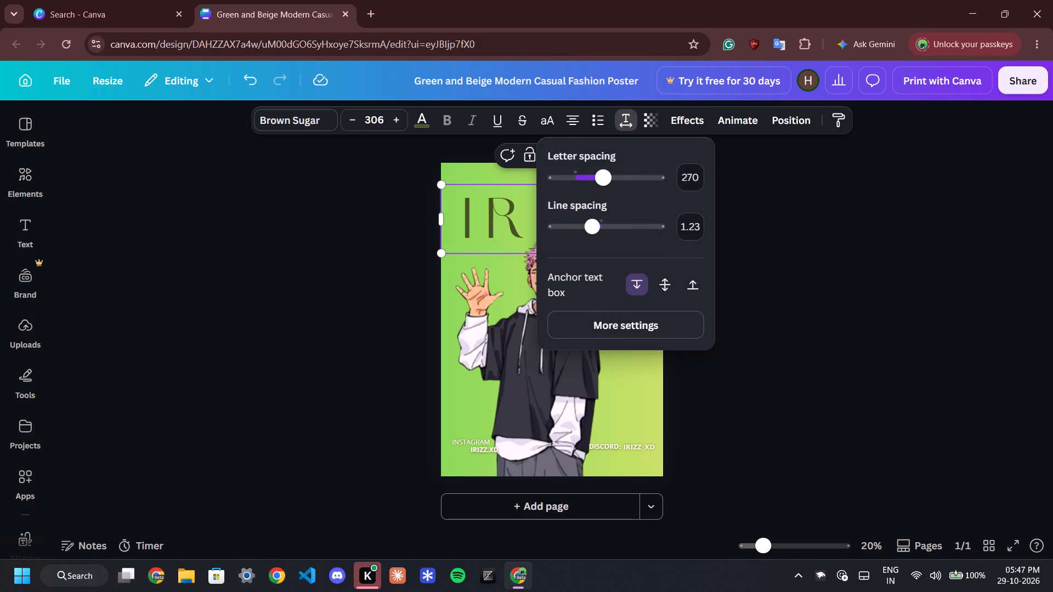
{"action": "left_click", "coordinate": [612, 177]}
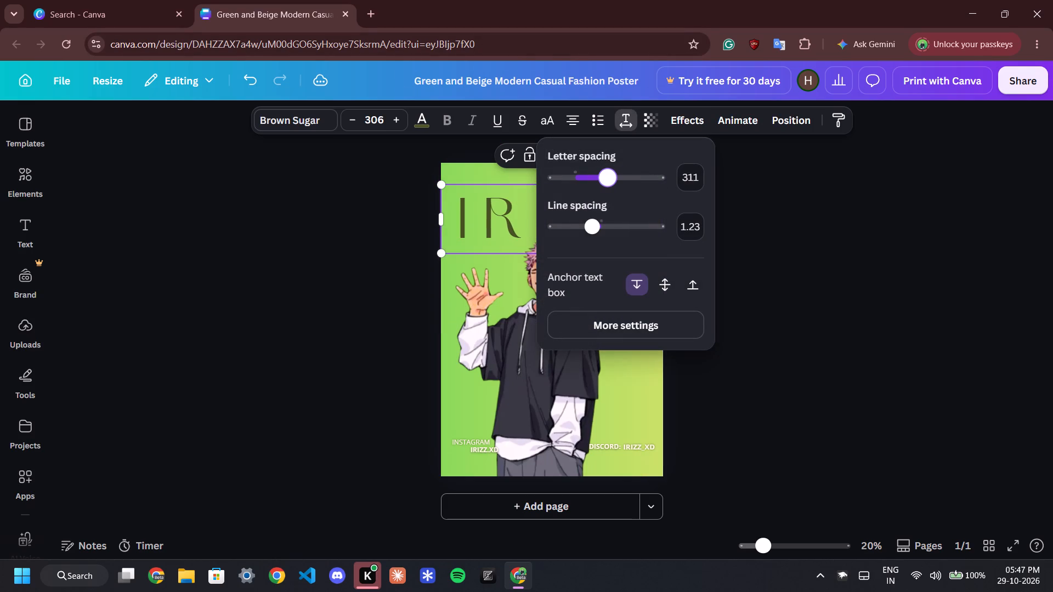
{"action": "left_click", "coordinate": [826, 179]}
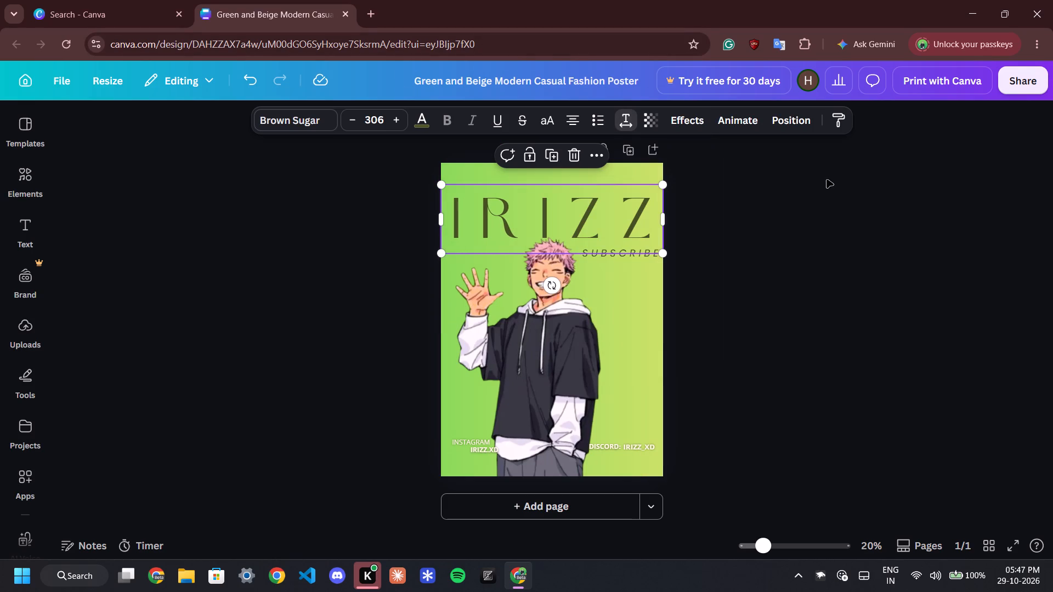
{"action": "left_click", "coordinate": [710, 215]}
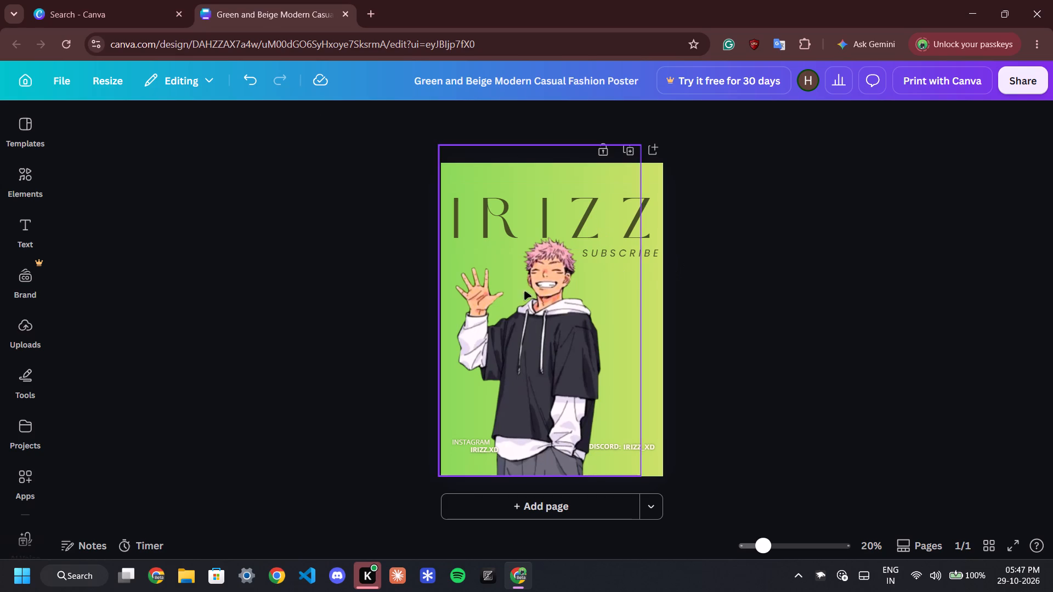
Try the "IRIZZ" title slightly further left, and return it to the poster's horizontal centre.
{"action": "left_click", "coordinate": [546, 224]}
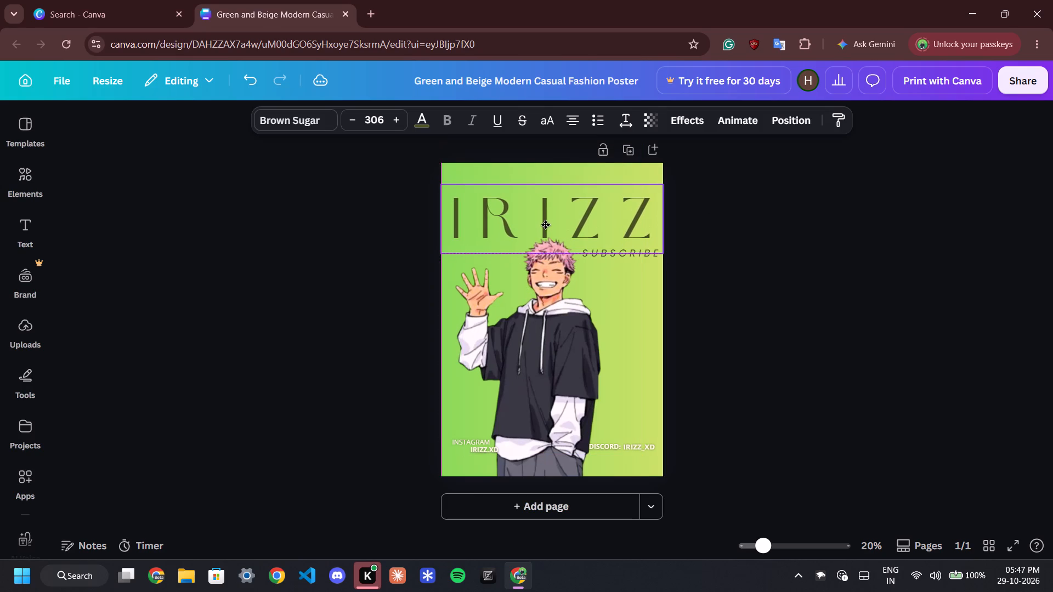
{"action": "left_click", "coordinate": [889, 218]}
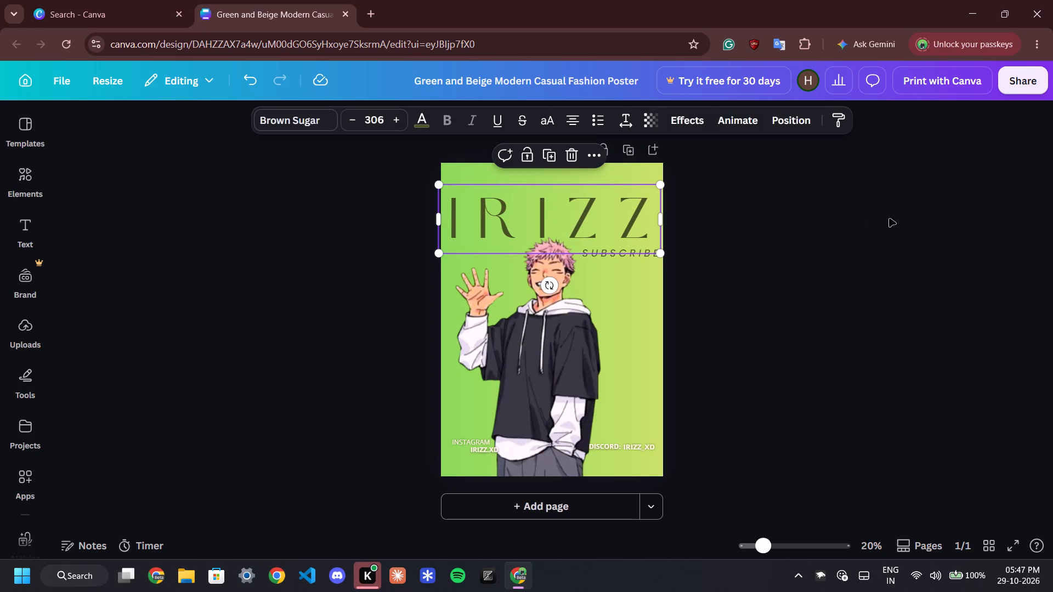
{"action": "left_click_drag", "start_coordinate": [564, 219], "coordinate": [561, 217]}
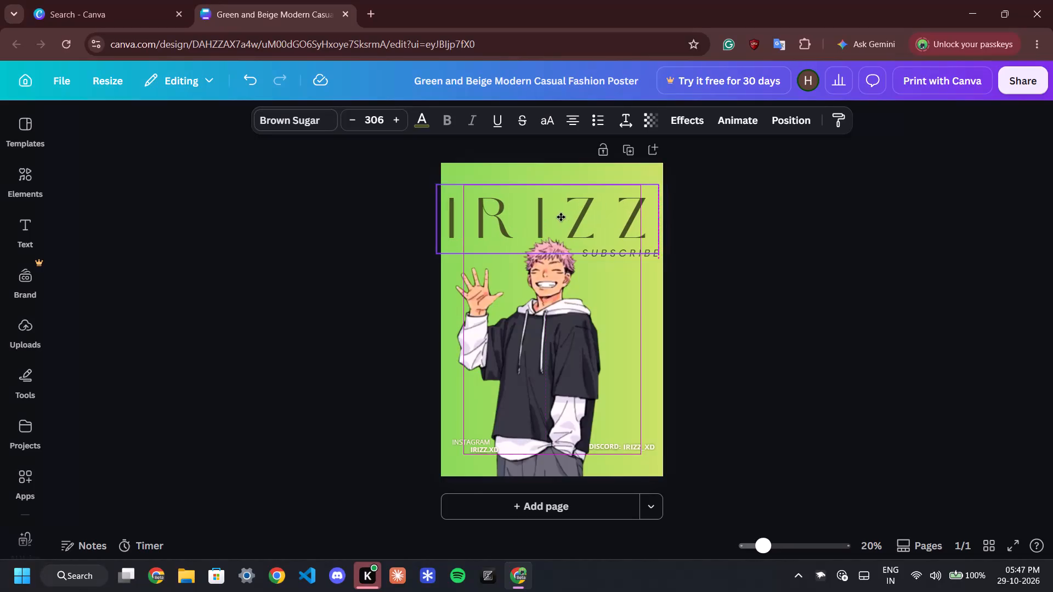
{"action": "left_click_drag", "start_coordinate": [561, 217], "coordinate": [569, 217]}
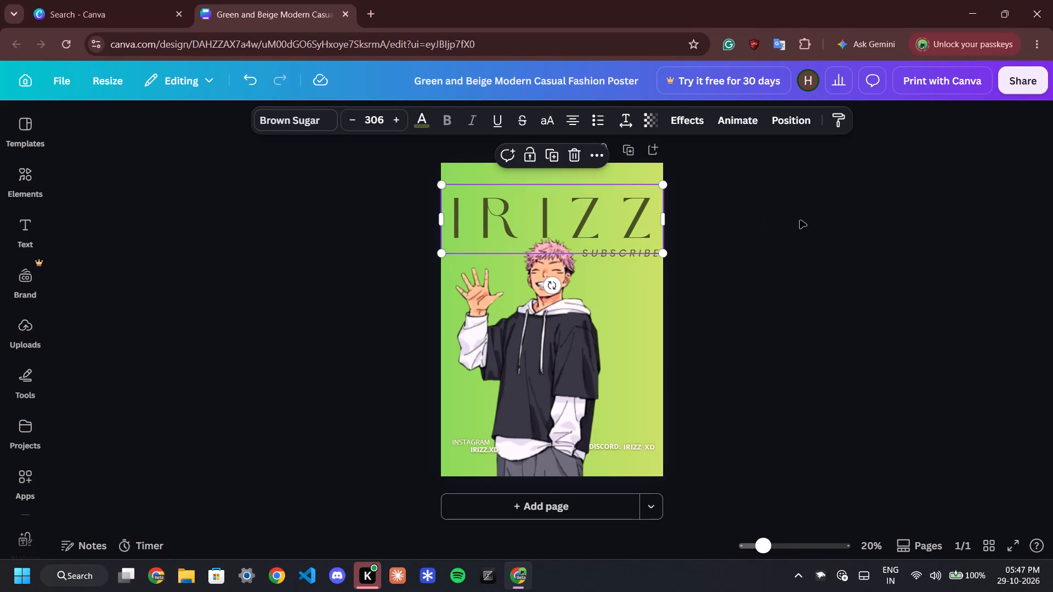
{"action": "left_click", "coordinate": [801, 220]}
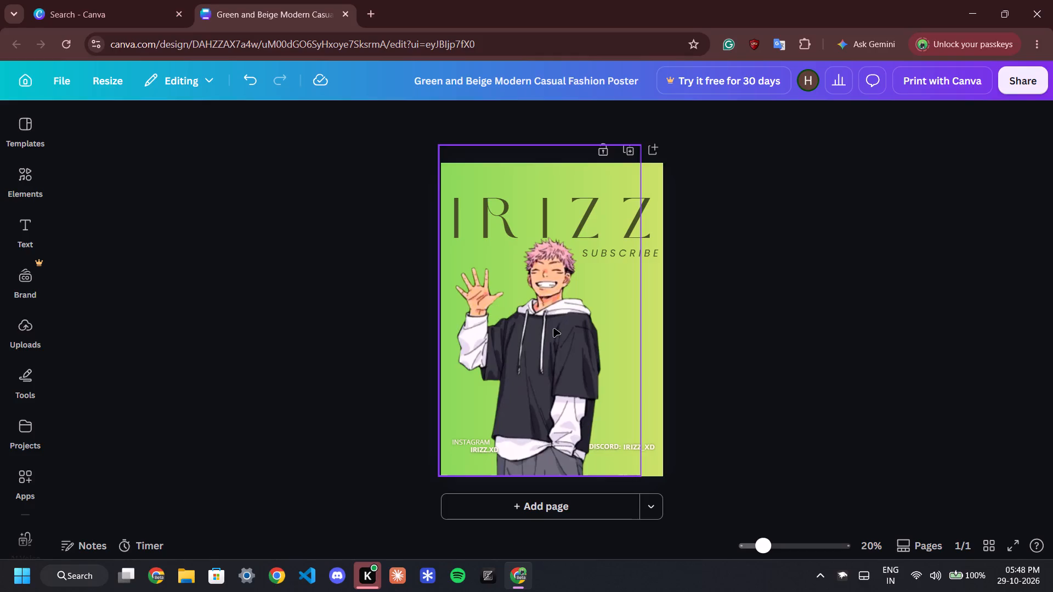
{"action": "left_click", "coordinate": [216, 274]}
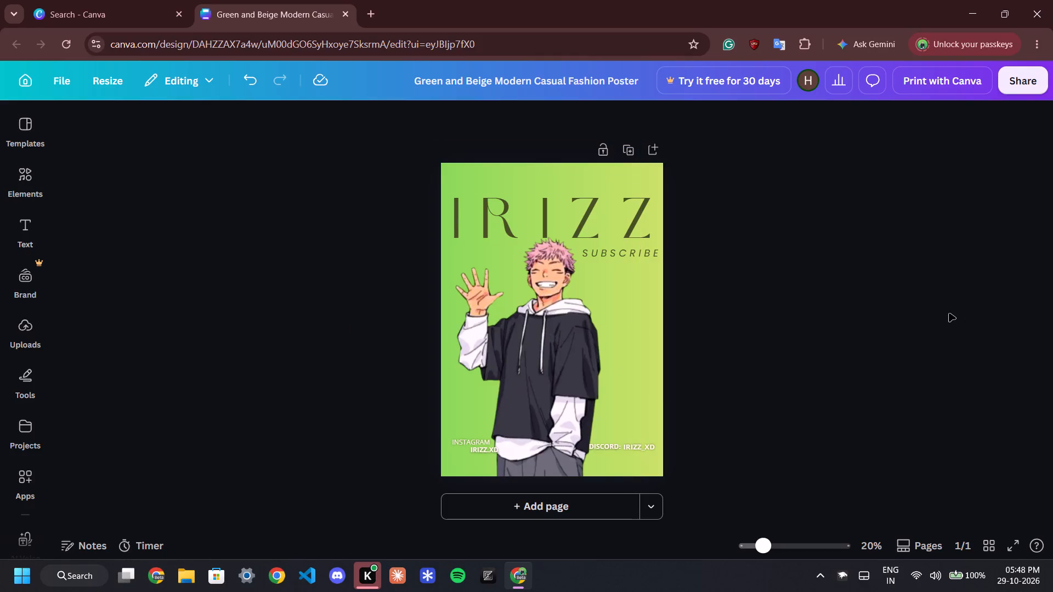
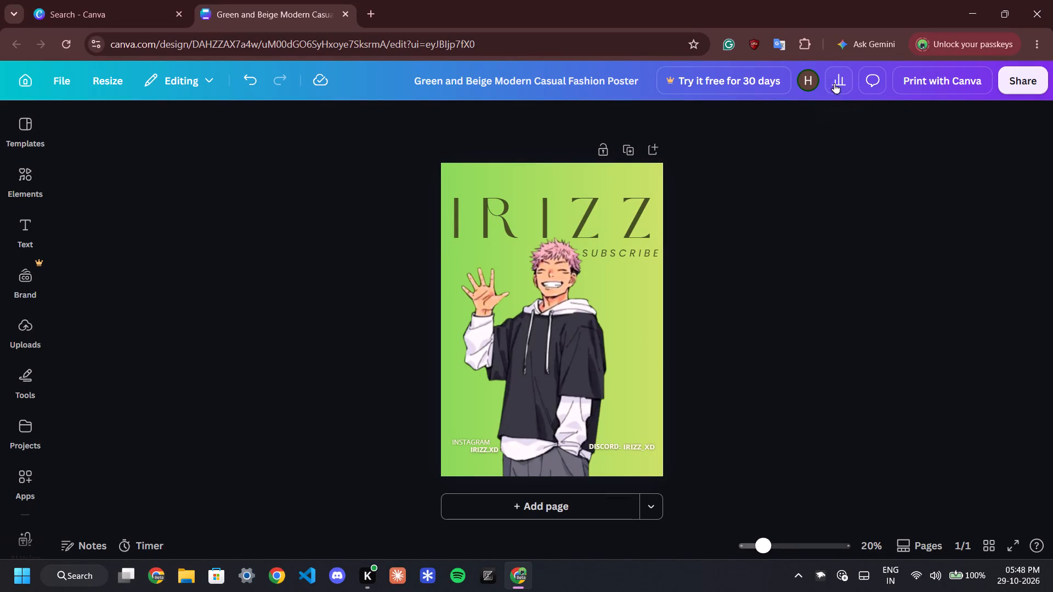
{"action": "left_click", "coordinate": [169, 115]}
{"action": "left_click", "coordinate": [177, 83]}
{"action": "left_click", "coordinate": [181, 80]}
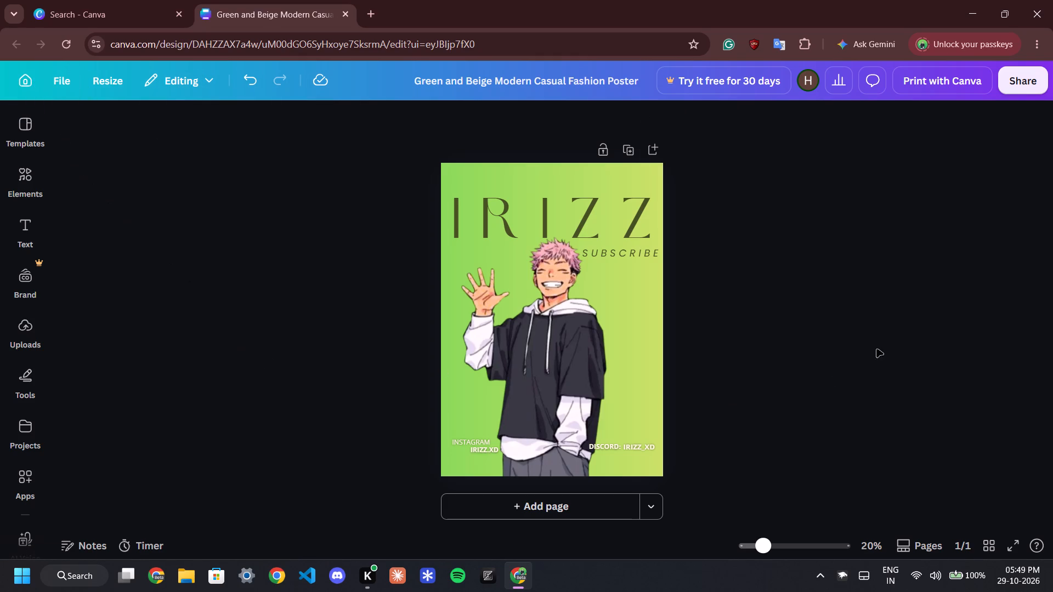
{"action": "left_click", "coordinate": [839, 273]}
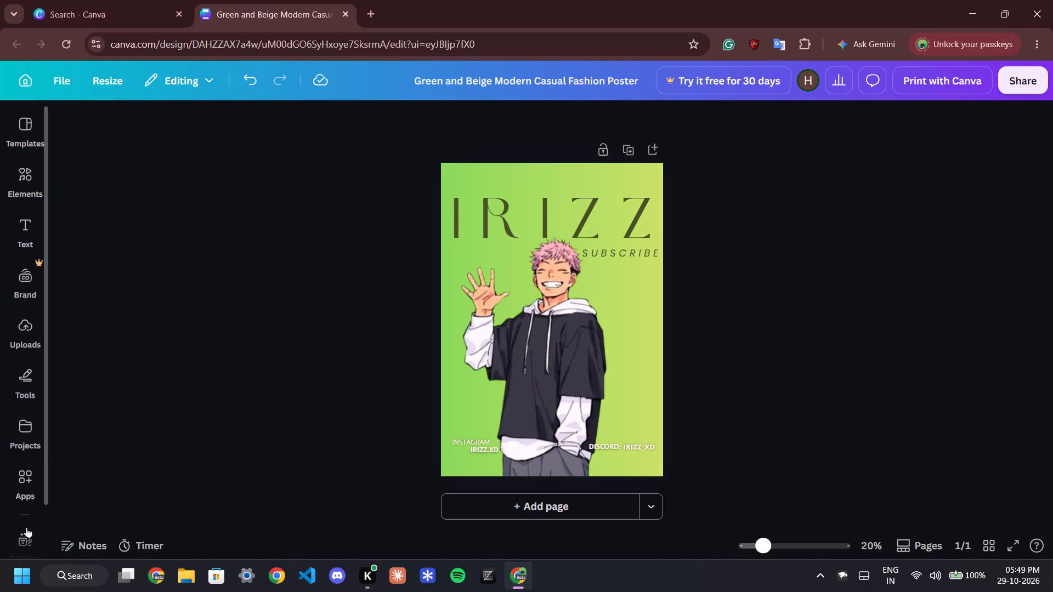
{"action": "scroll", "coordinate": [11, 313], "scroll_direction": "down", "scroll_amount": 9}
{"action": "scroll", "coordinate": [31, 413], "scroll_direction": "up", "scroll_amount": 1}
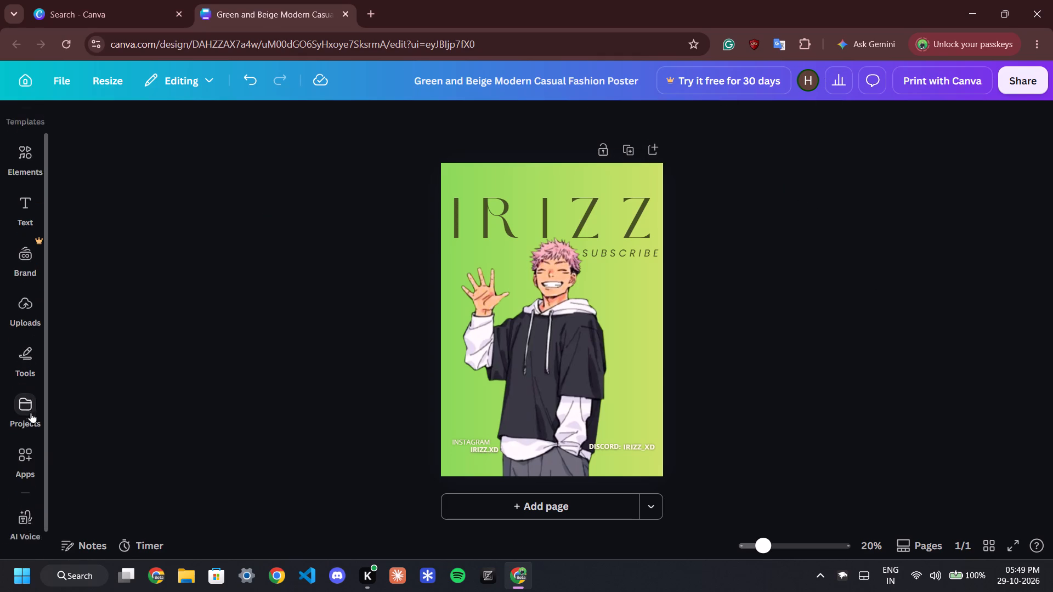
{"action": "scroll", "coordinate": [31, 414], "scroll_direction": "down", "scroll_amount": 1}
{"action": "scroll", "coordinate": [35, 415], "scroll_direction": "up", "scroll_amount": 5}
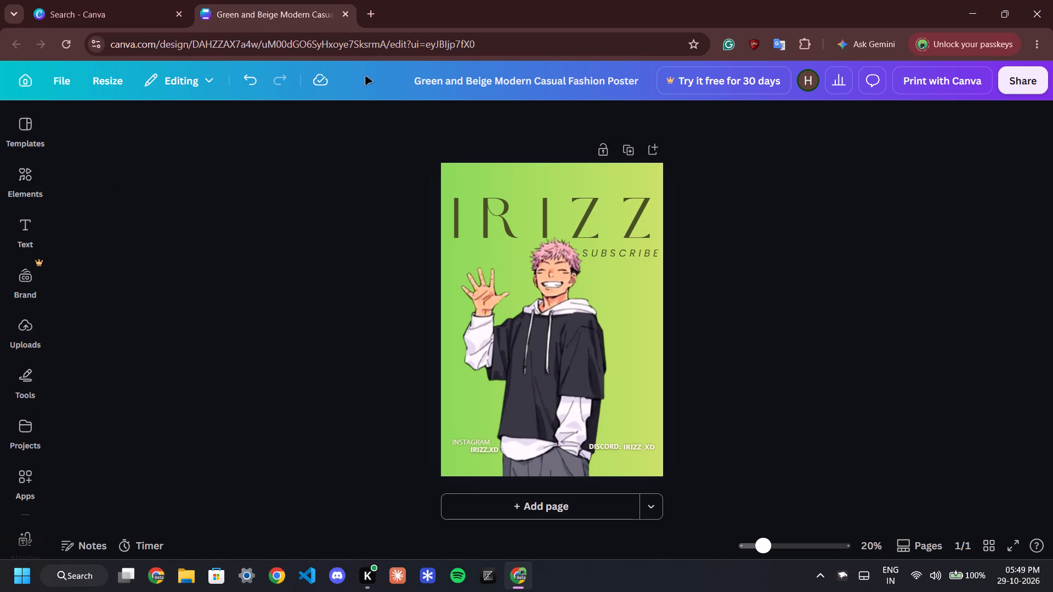
Make the poster design available for offline use on this device.
{"action": "left_click", "coordinate": [318, 79]}
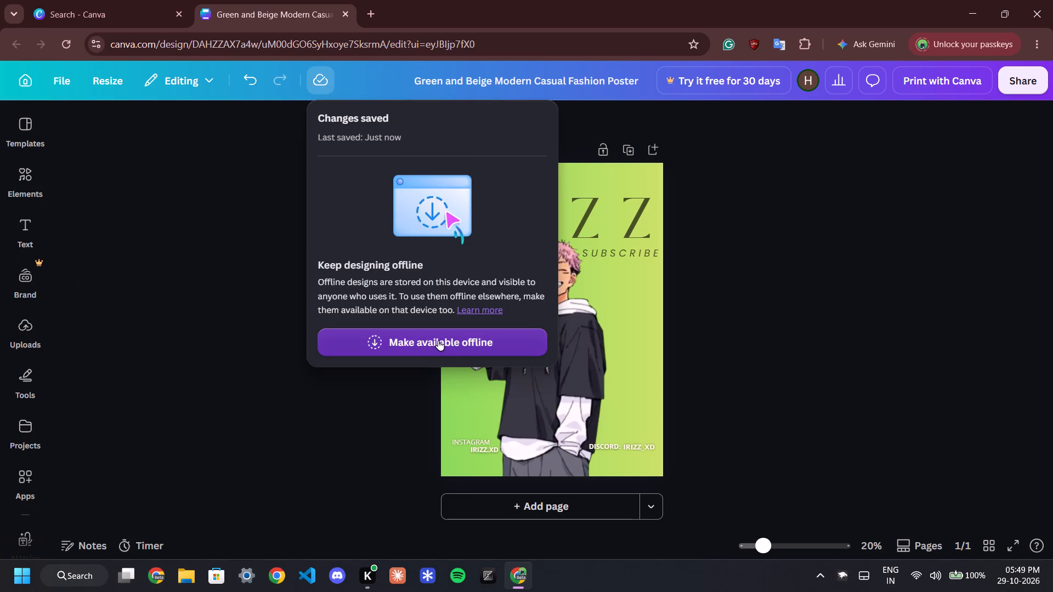
{"action": "left_click", "coordinate": [438, 340]}
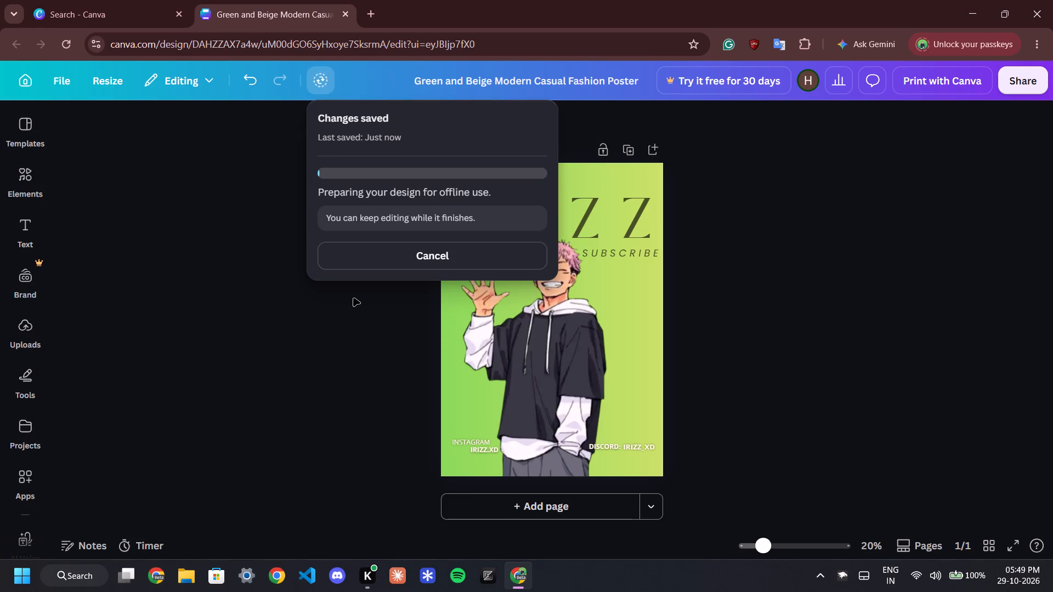
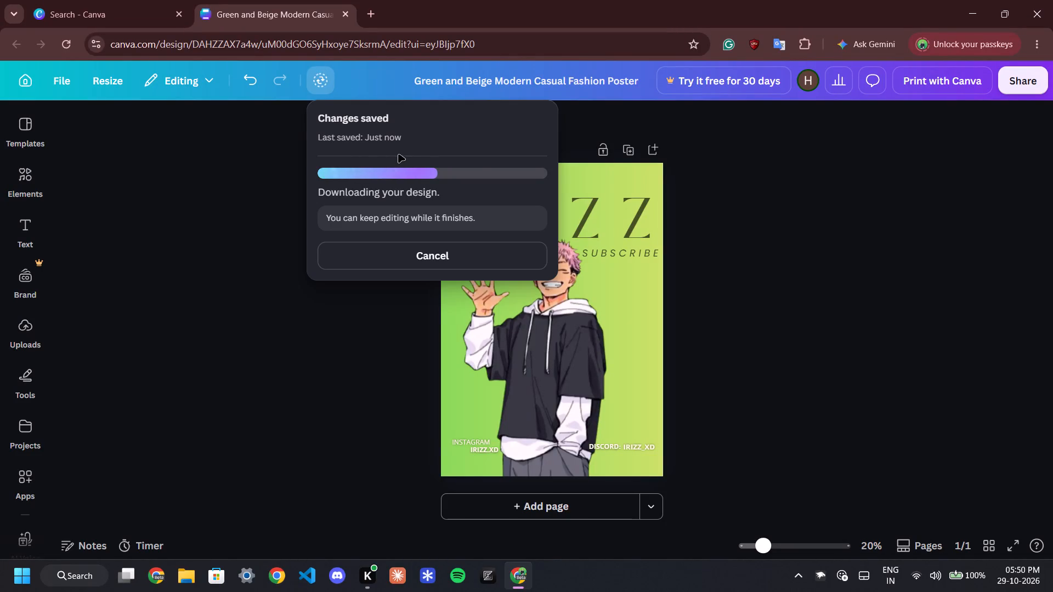
Dismiss the offline download progress pop-up to return to the full poster view.
{"action": "left_click", "coordinate": [794, 202]}
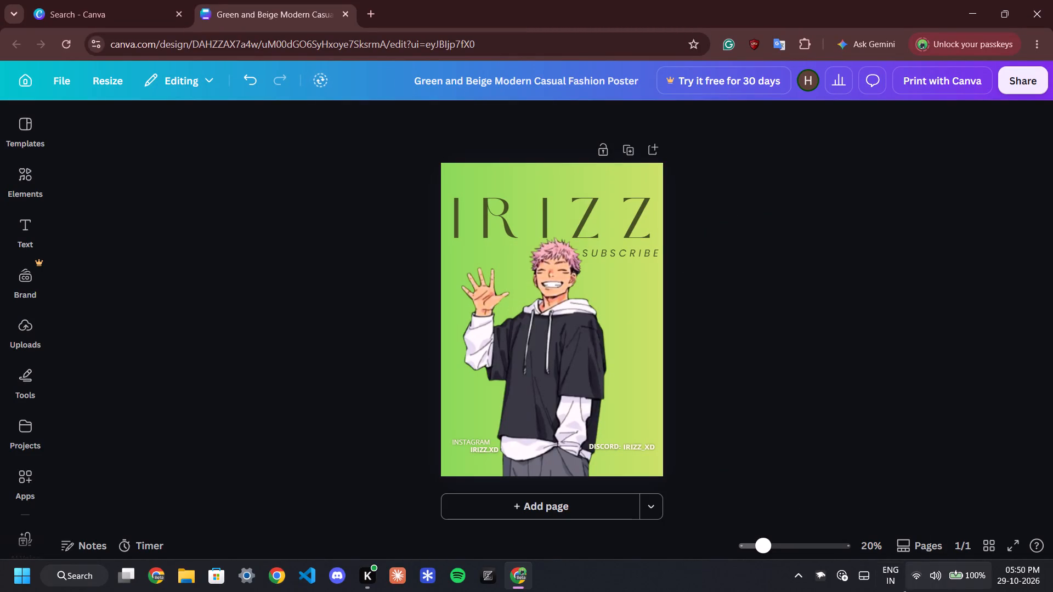
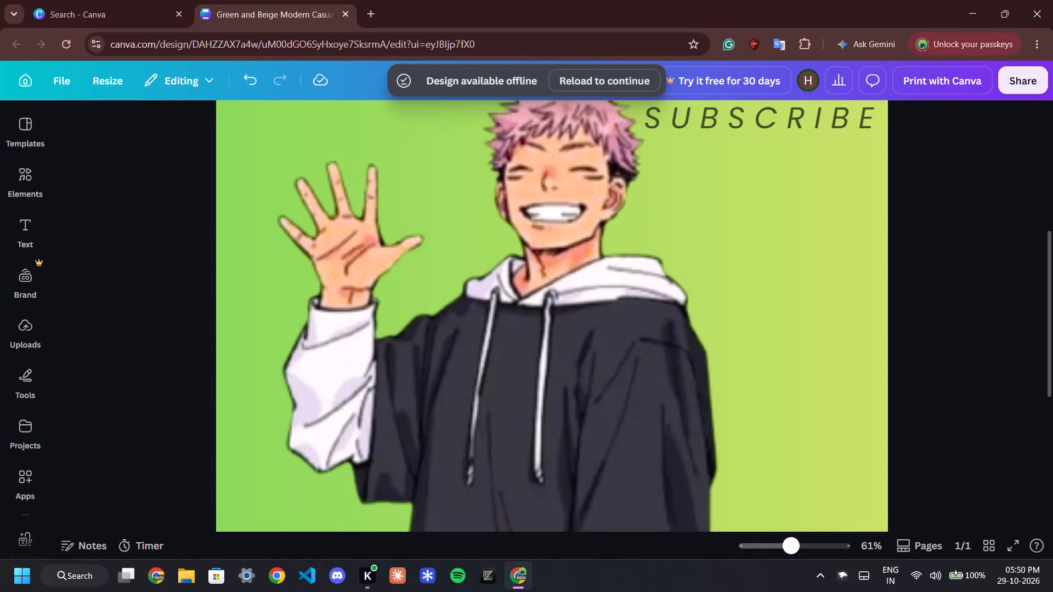
Inspect the finished poster at several zoom levels, ending with the whole page in view.
{"action": "left_click", "coordinate": [760, 544]}
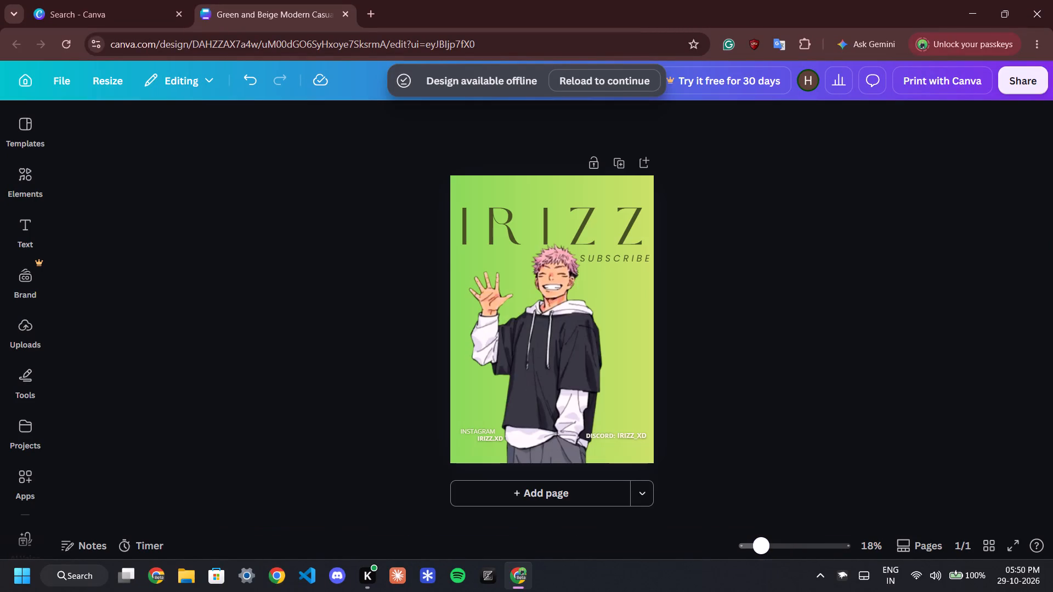
{"action": "left_click_drag", "start_coordinate": [753, 546], "coordinate": [751, 549]}
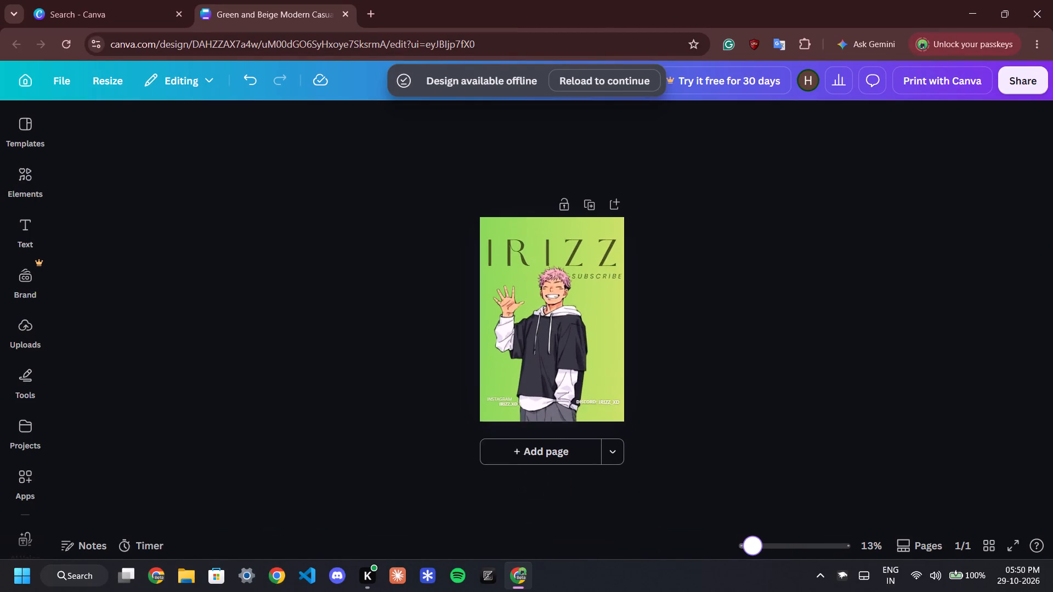
{"action": "left_click_drag", "start_coordinate": [751, 549], "coordinate": [767, 554]}
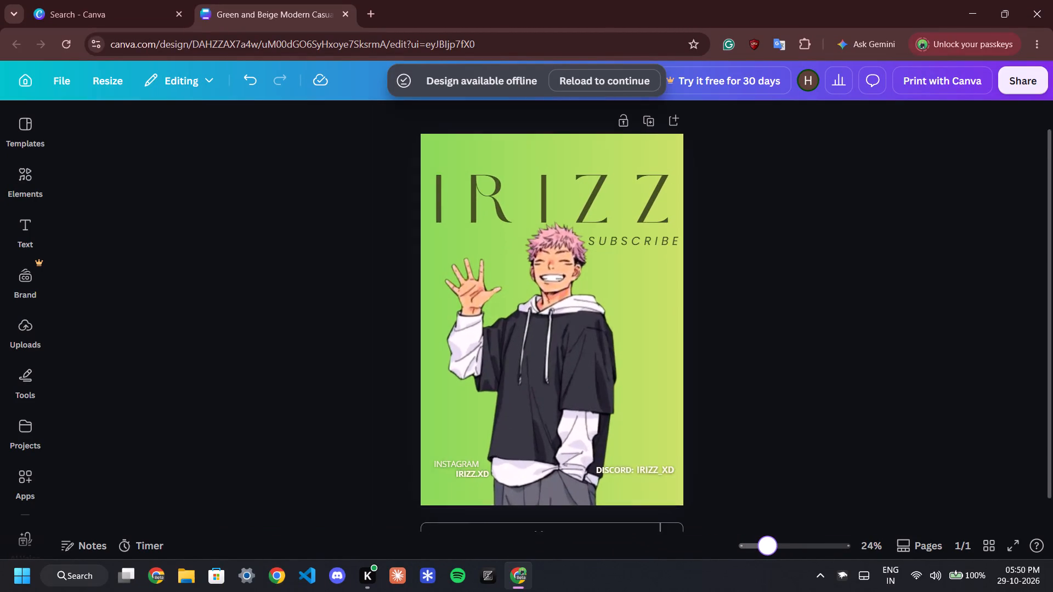
{"action": "left_click_drag", "start_coordinate": [767, 554], "coordinate": [846, 554]}
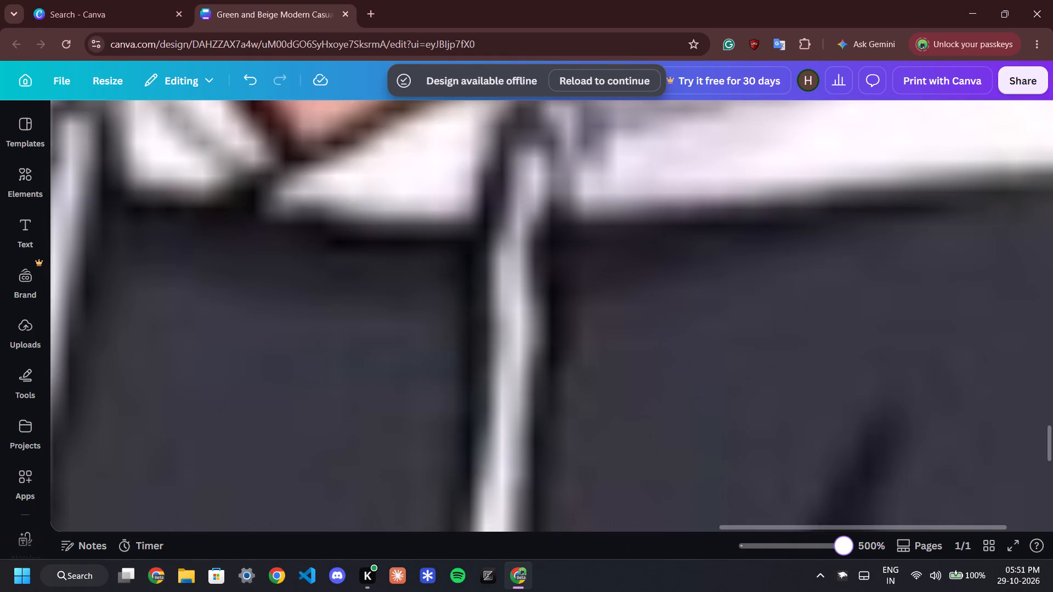
{"action": "left_click_drag", "start_coordinate": [846, 554], "coordinate": [790, 557]}
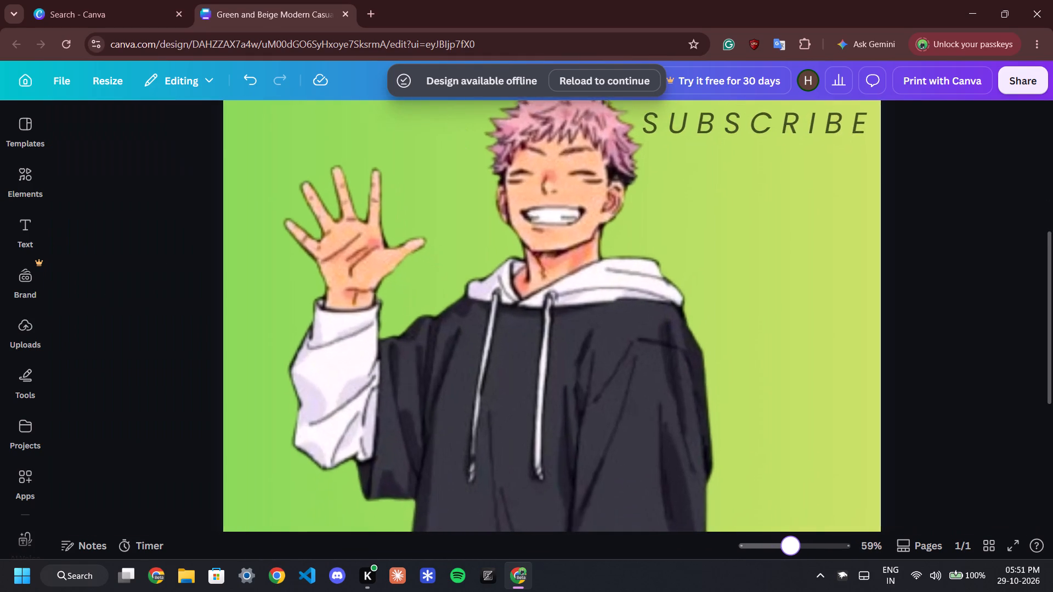
{"action": "left_click_drag", "start_coordinate": [790, 557], "coordinate": [773, 561]}
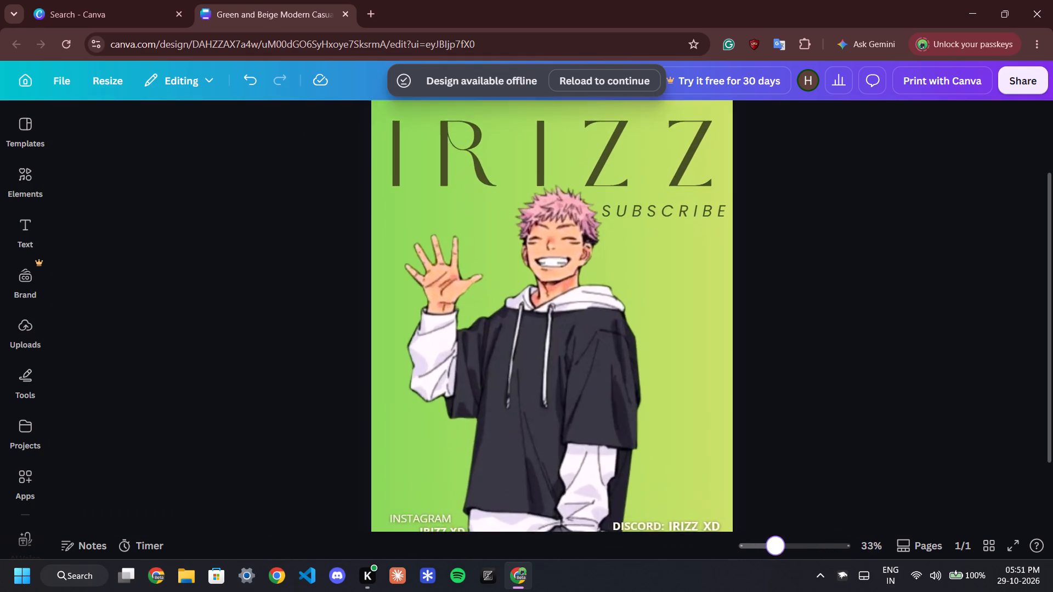
{"action": "left_click_drag", "start_coordinate": [773, 561], "coordinate": [767, 562]}
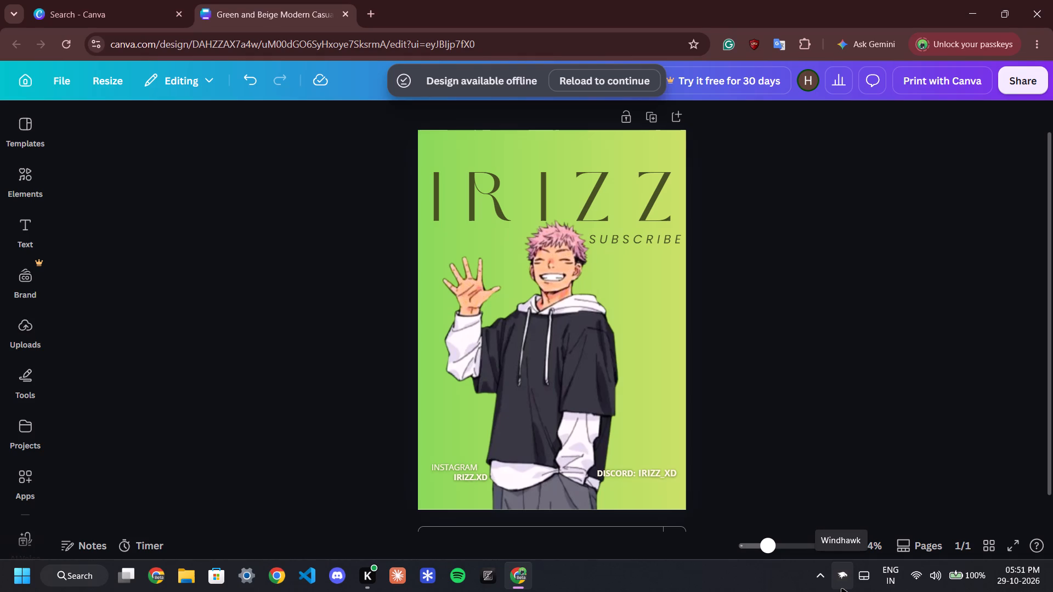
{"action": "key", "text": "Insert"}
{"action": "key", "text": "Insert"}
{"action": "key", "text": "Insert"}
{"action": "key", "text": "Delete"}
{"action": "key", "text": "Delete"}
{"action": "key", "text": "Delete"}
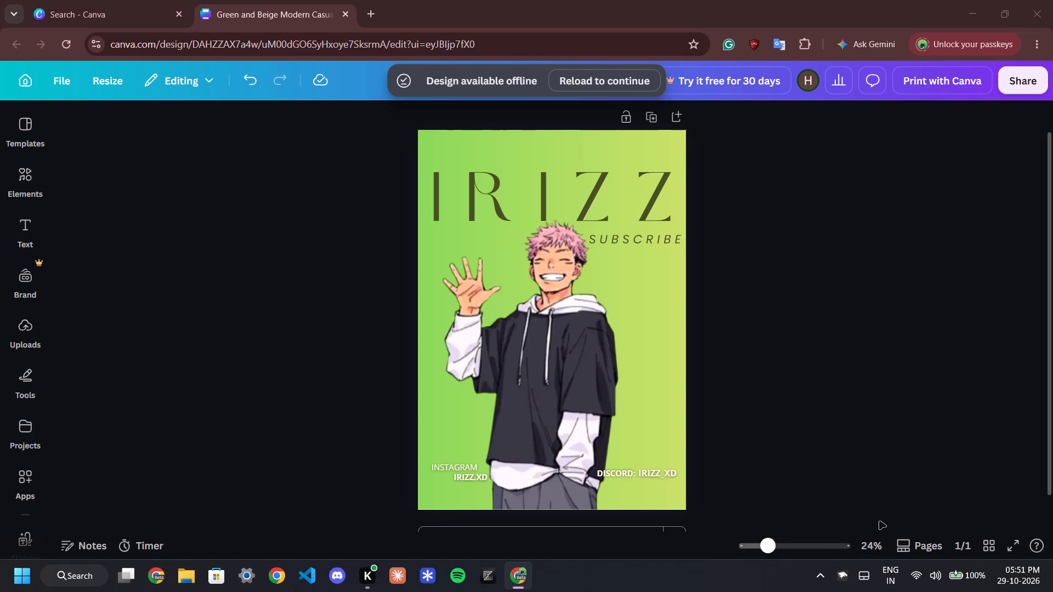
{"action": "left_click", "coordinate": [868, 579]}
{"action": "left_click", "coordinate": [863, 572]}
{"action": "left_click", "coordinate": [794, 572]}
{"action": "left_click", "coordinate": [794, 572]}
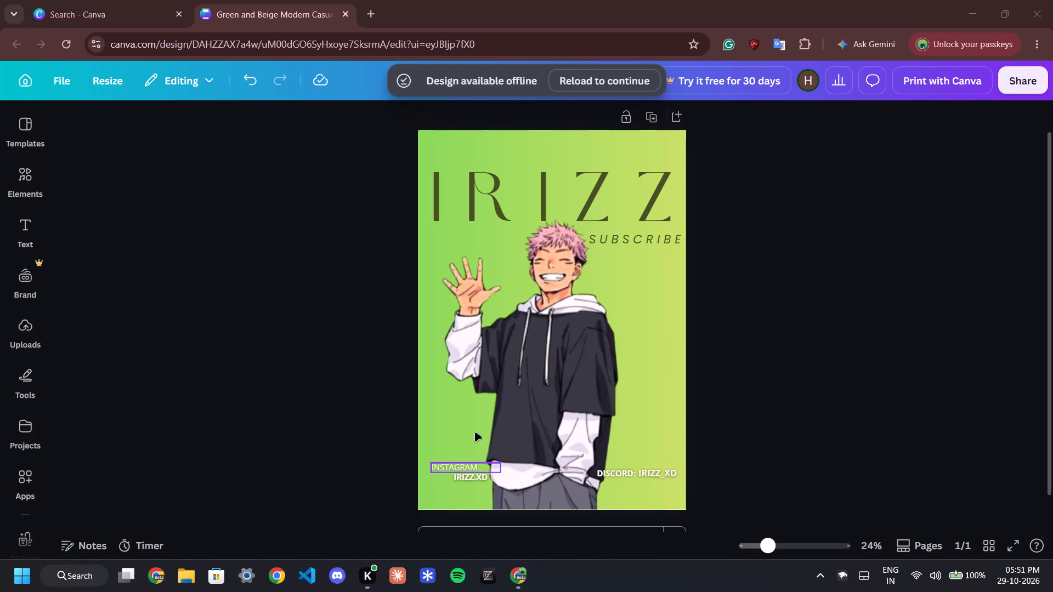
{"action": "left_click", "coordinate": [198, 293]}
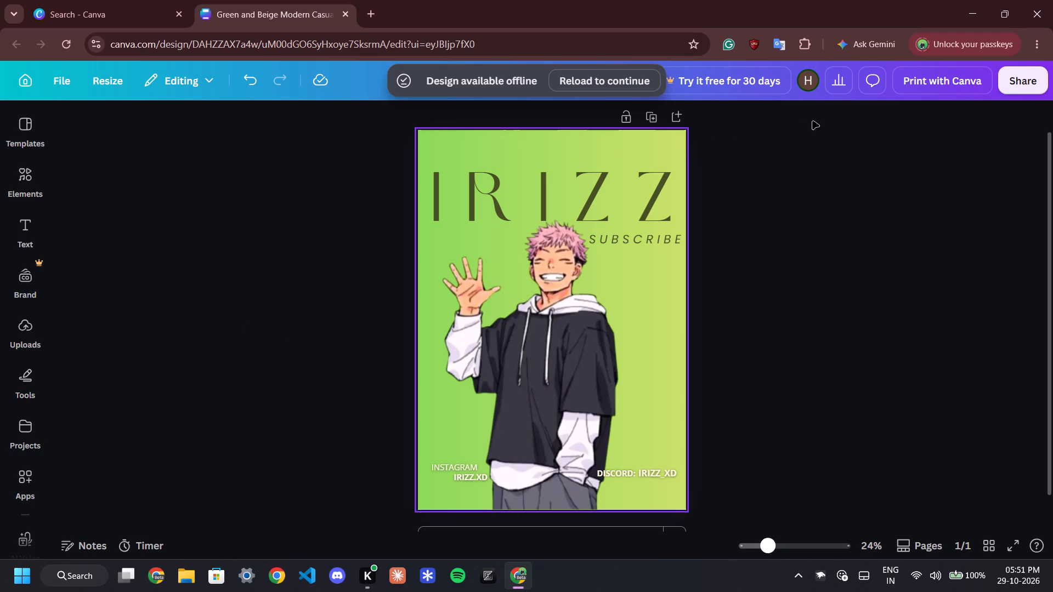
Reload the design now that it is available offline.
{"action": "left_click", "coordinate": [584, 76]}
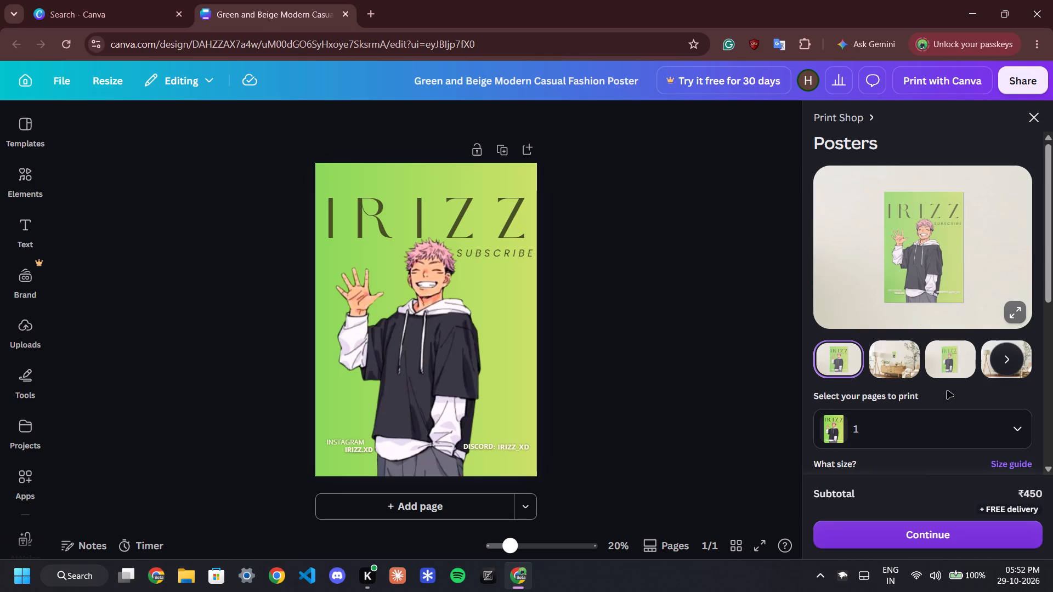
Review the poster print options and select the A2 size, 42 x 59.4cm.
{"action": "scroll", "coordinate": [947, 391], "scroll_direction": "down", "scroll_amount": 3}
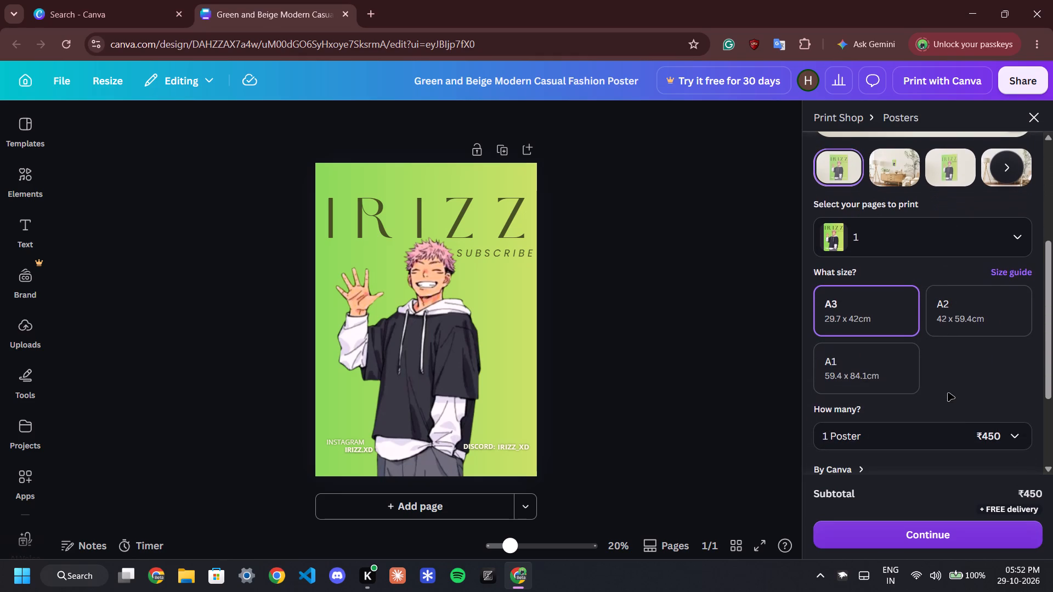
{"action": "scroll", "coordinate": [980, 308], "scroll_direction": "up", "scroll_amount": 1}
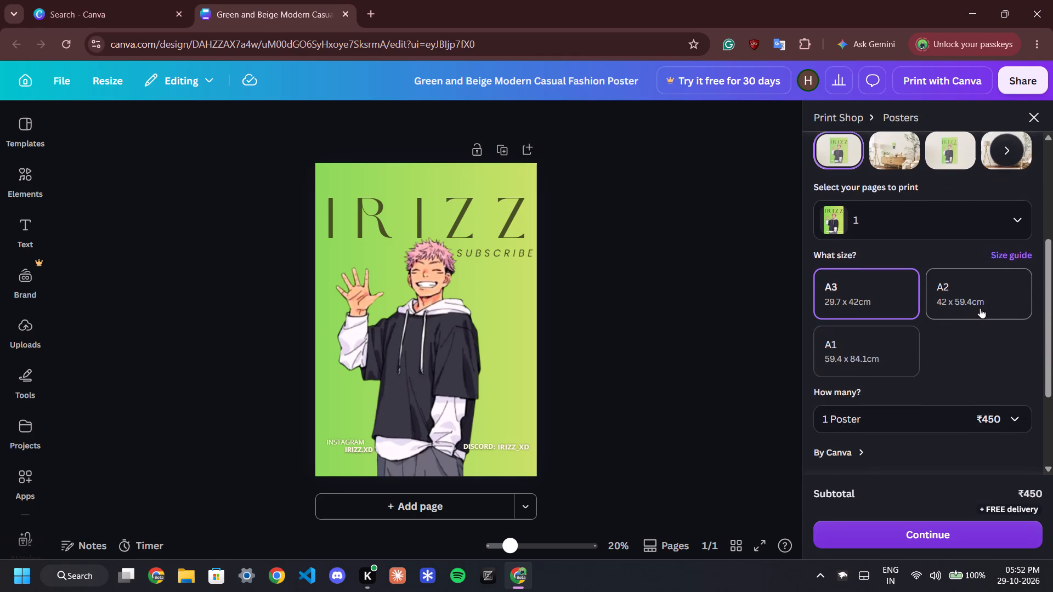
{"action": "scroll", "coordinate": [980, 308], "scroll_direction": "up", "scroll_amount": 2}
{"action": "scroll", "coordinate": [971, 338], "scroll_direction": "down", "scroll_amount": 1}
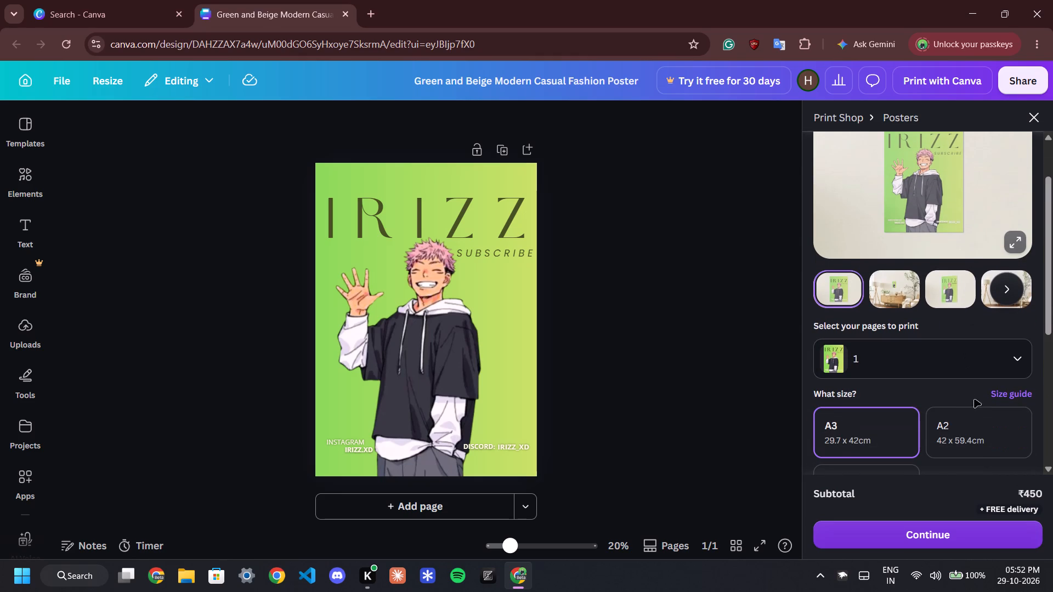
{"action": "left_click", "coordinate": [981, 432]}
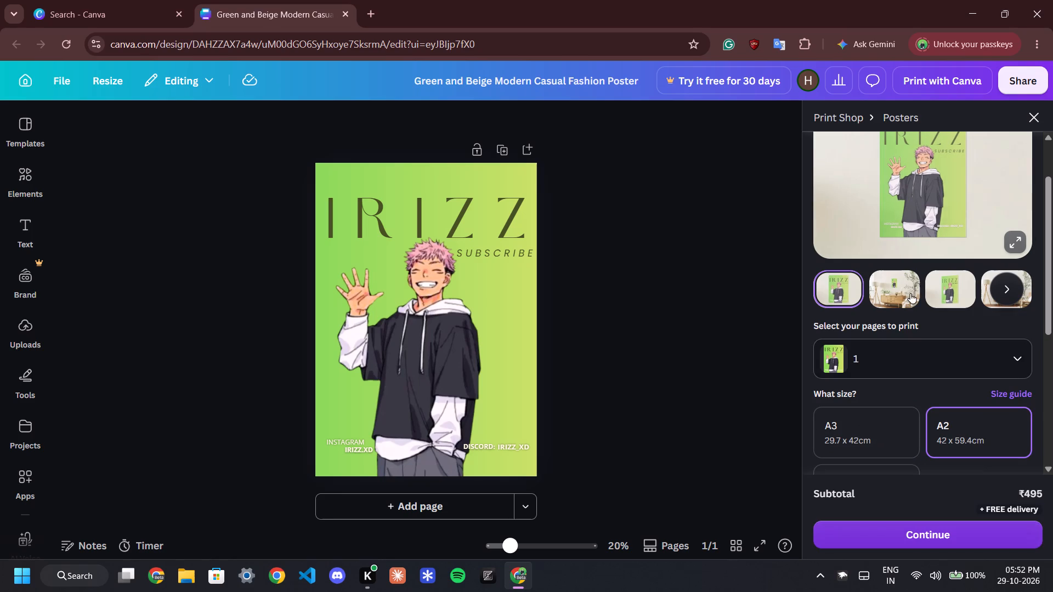
Preview the printed poster in the different wall and room mockups.
{"action": "left_click", "coordinate": [900, 289]}
{"action": "scroll", "coordinate": [903, 294], "scroll_direction": "up", "scroll_amount": 3}
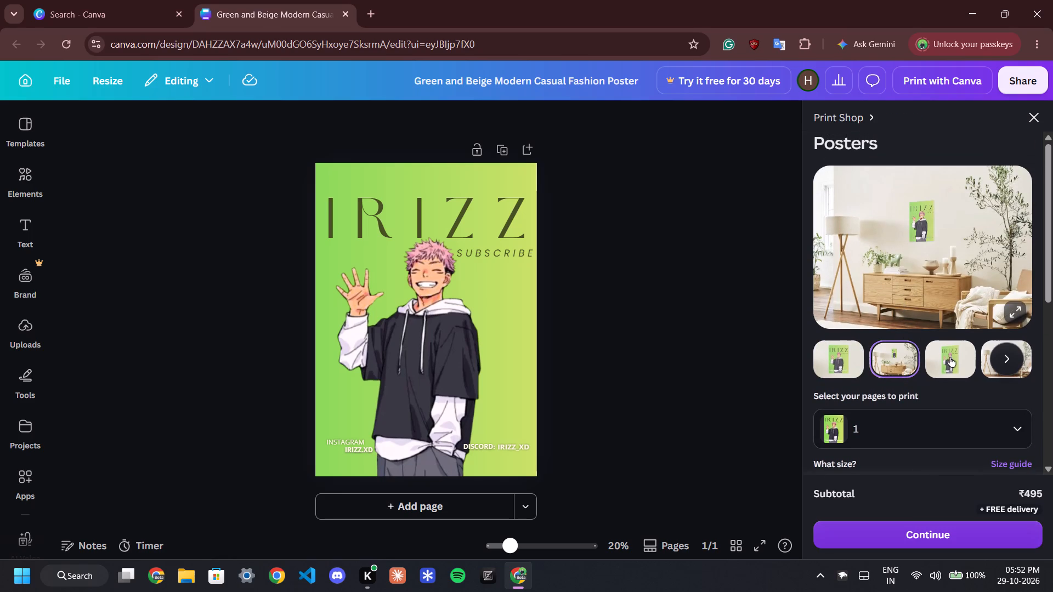
{"action": "left_click", "coordinate": [960, 360]}
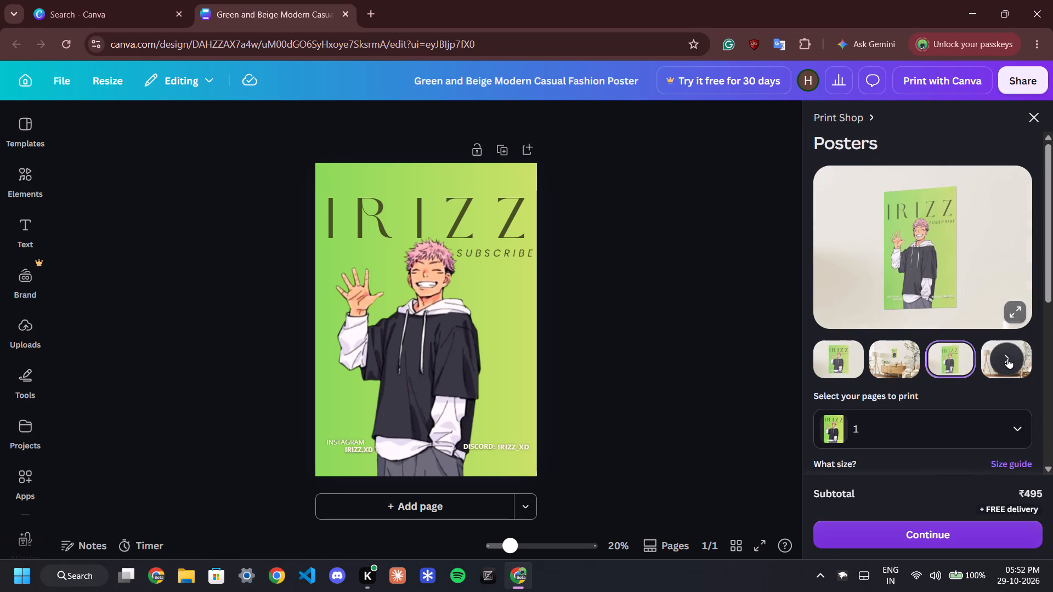
{"action": "left_click", "coordinate": [1007, 358]}
{"action": "left_click", "coordinate": [929, 356]}
{"action": "left_click", "coordinate": [1003, 359]}
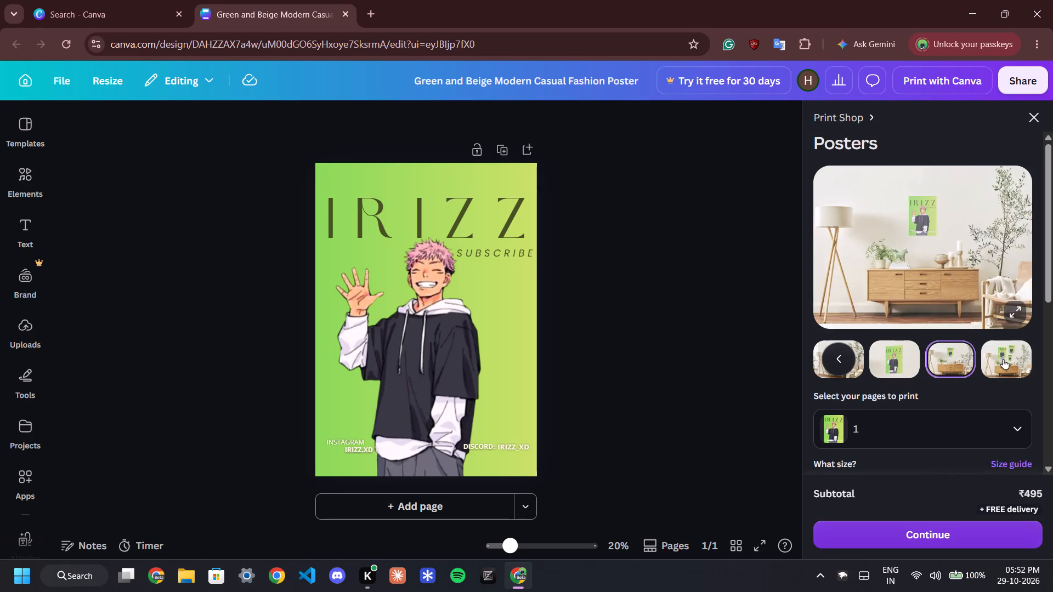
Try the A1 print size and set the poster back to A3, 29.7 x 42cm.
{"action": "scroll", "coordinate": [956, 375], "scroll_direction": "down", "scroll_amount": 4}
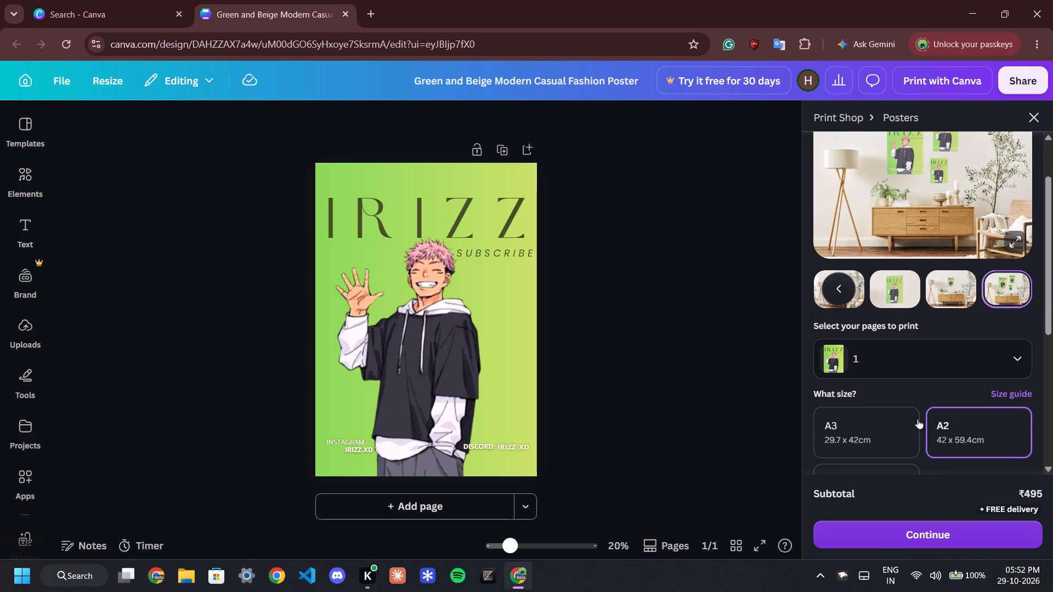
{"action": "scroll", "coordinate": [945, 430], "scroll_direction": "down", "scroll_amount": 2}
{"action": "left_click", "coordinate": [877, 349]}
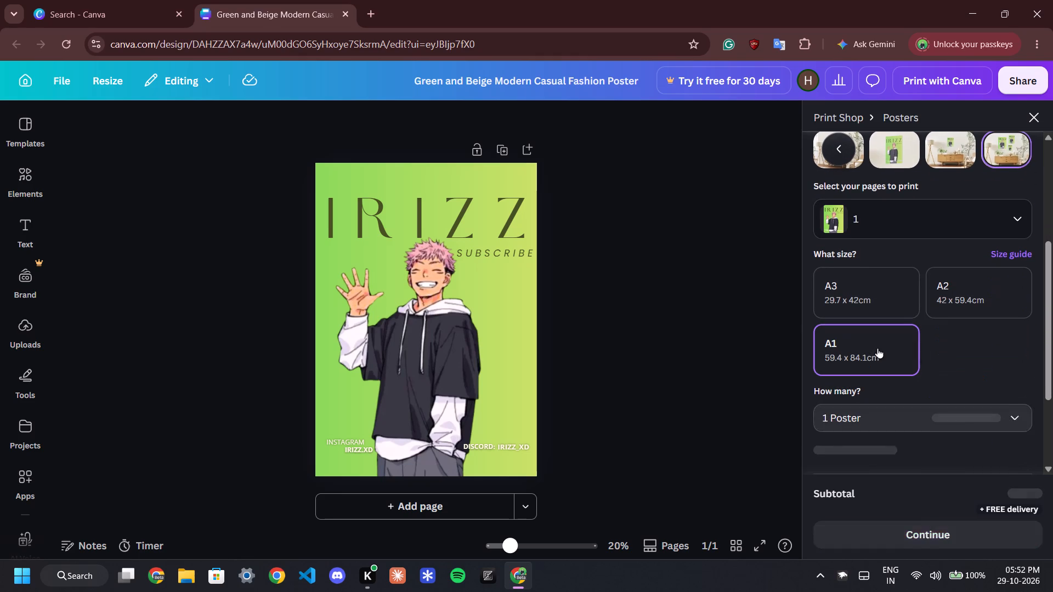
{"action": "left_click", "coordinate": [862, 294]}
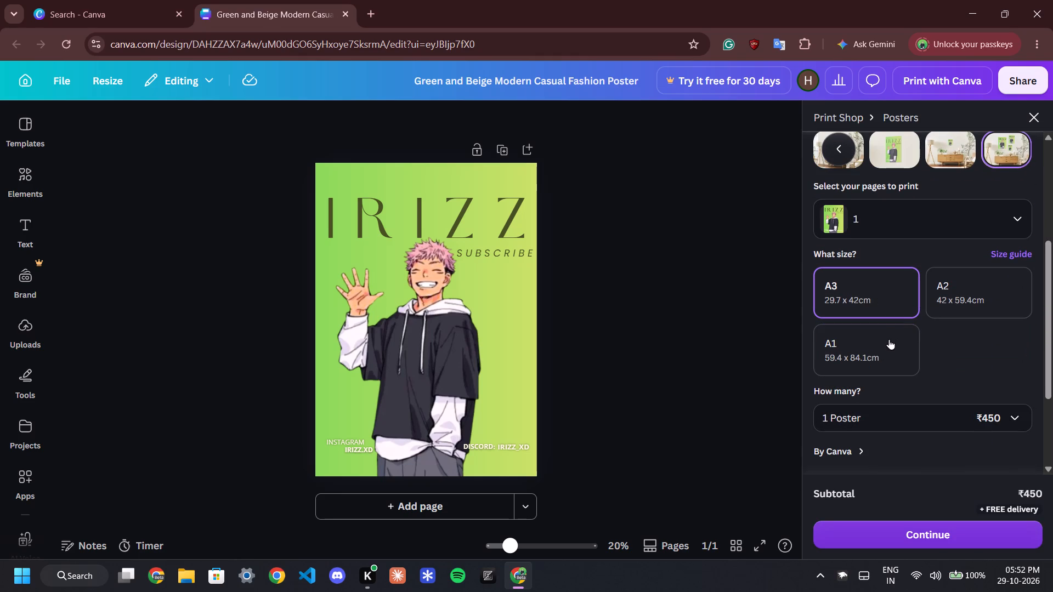
Check the available print quantities and their prices, leaving the order at 1 Poster.
{"action": "left_click", "coordinate": [860, 413]}
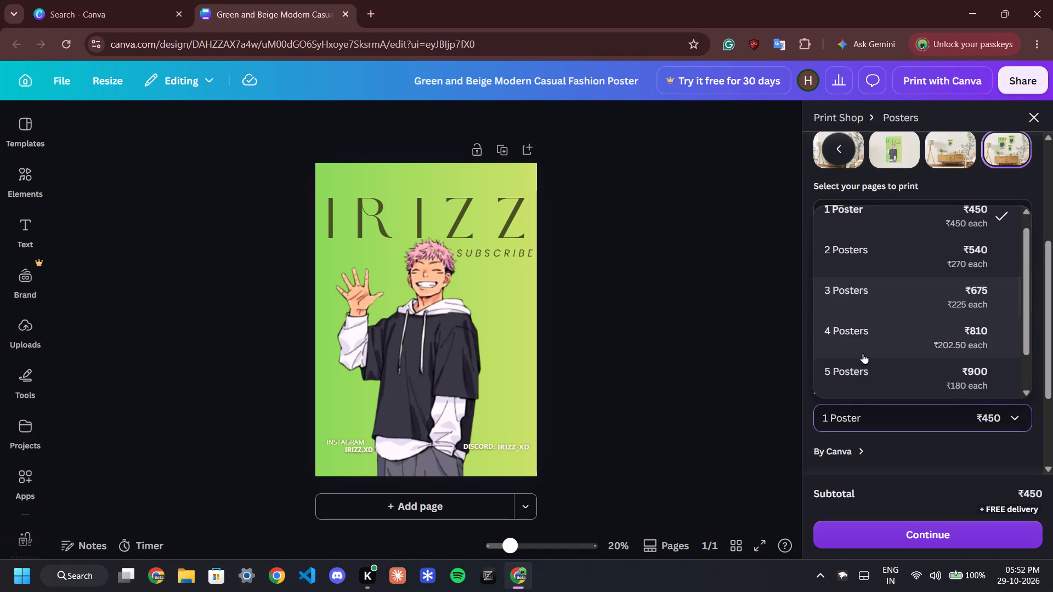
{"action": "scroll", "coordinate": [862, 382], "scroll_direction": "up", "scroll_amount": 3}
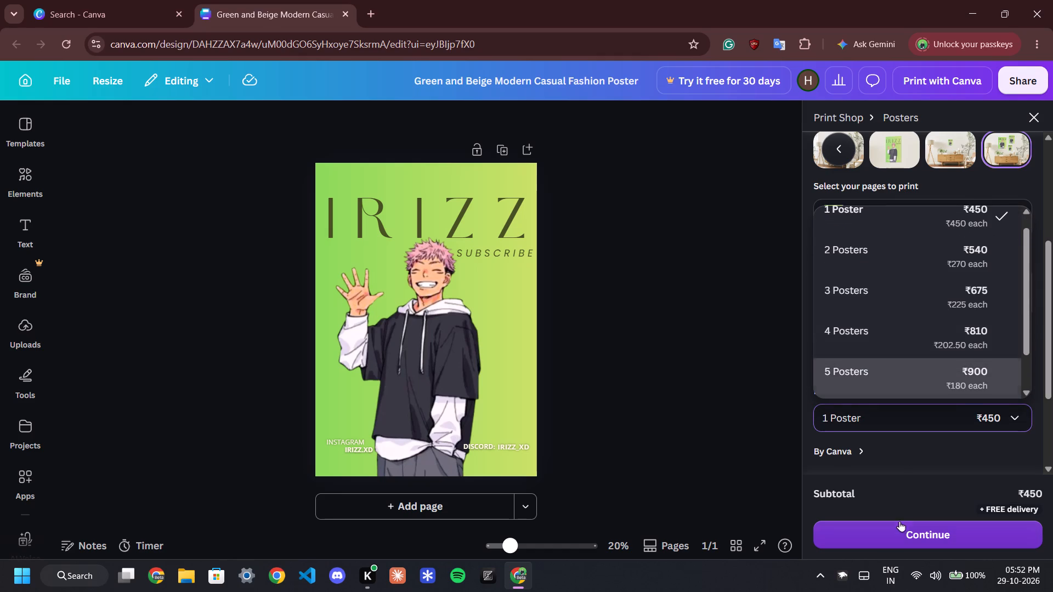
{"action": "left_click", "coordinate": [897, 459]}
Read the Happiness Guarantee and the Size guide for the poster print.
{"action": "scroll", "coordinate": [897, 459], "scroll_direction": "down", "scroll_amount": 3}
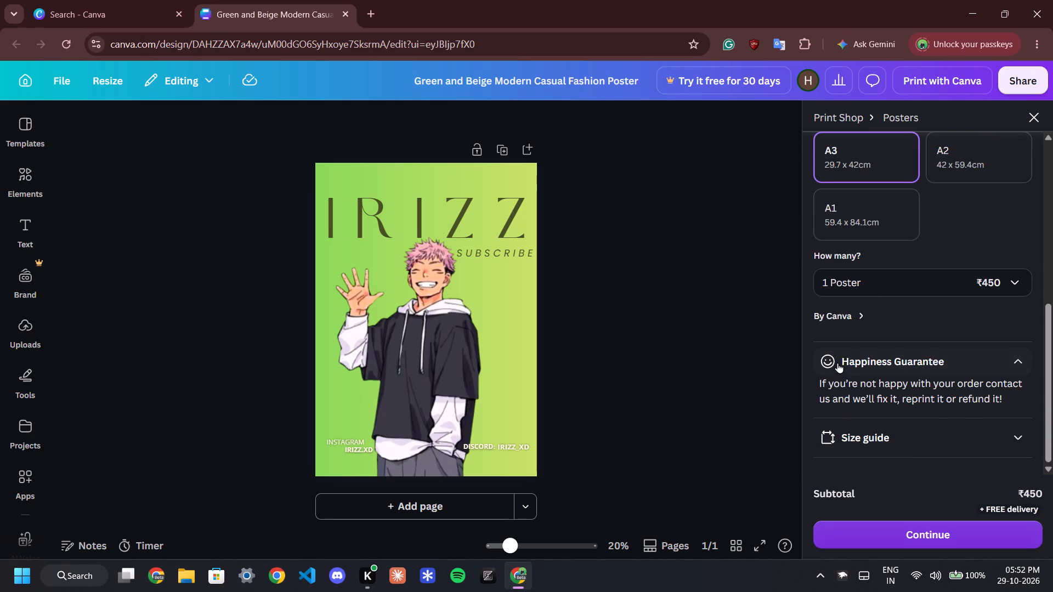
{"action": "left_click", "coordinate": [855, 306]}
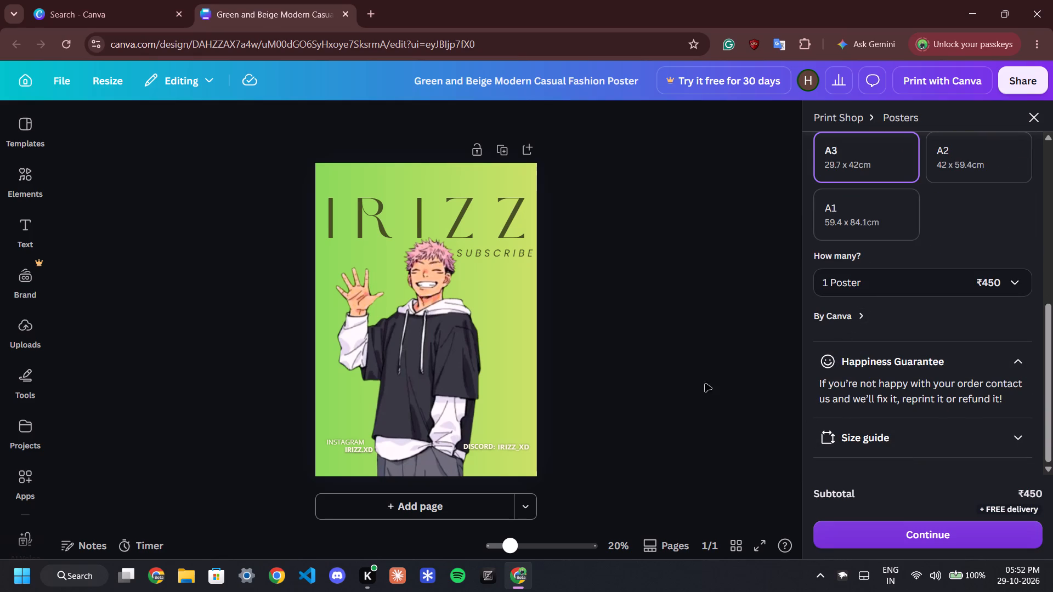
{"action": "left_click", "coordinate": [695, 380]}
{"action": "left_click", "coordinate": [895, 442]}
{"action": "scroll", "coordinate": [897, 440], "scroll_direction": "down", "scroll_amount": 3}
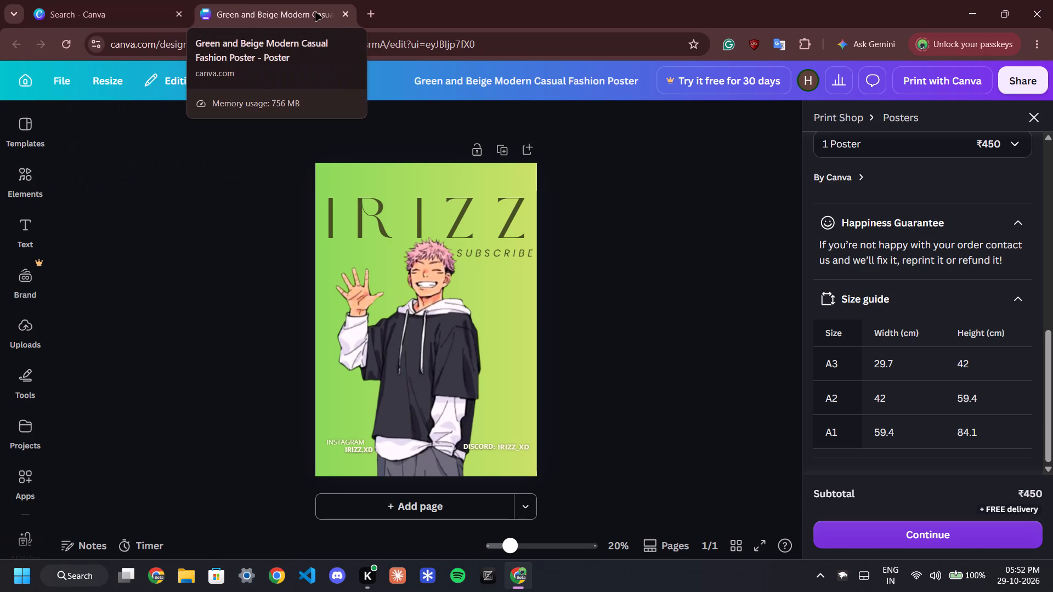
Close the poster design's browser tab and return to the template search tab.
{"action": "left_click", "coordinate": [341, 12]}
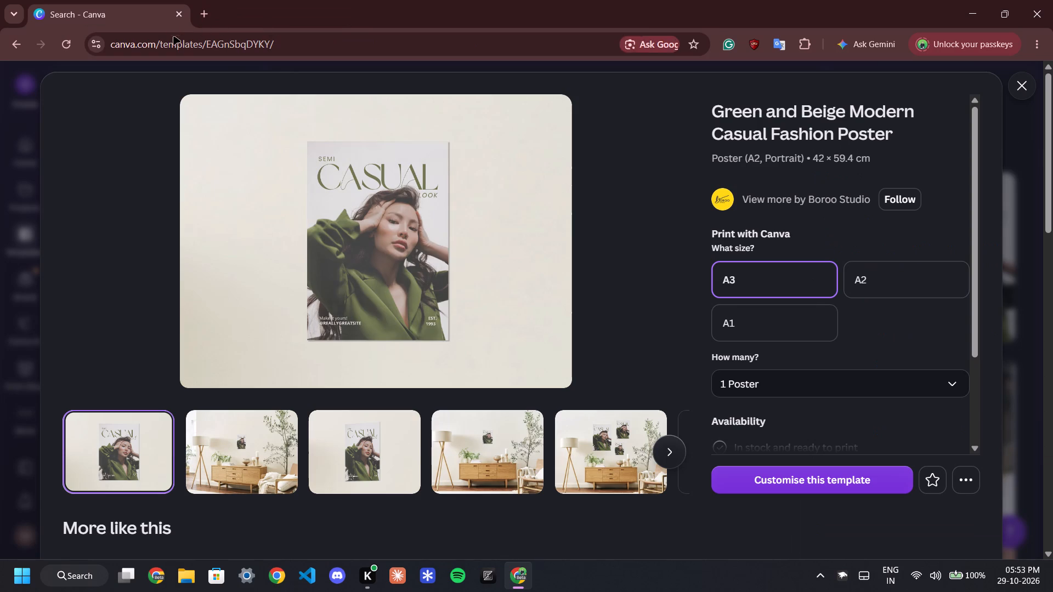
{"action": "left_click", "coordinate": [135, 6]}
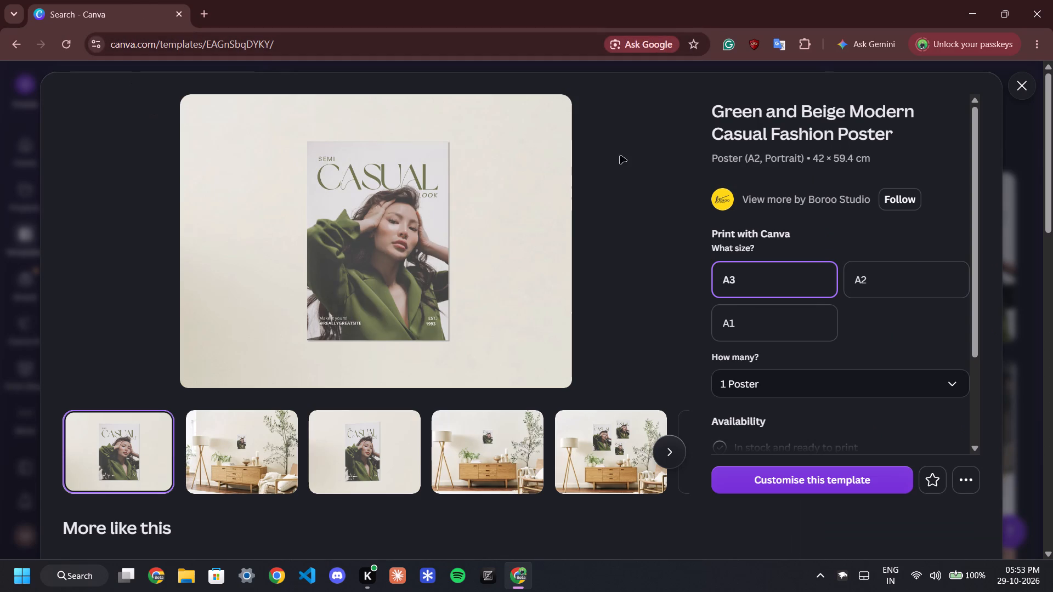
Close the Green and Beige Modern Casual Fashion Poster template preview and open the Projects page.
{"action": "left_click", "coordinate": [1023, 86]}
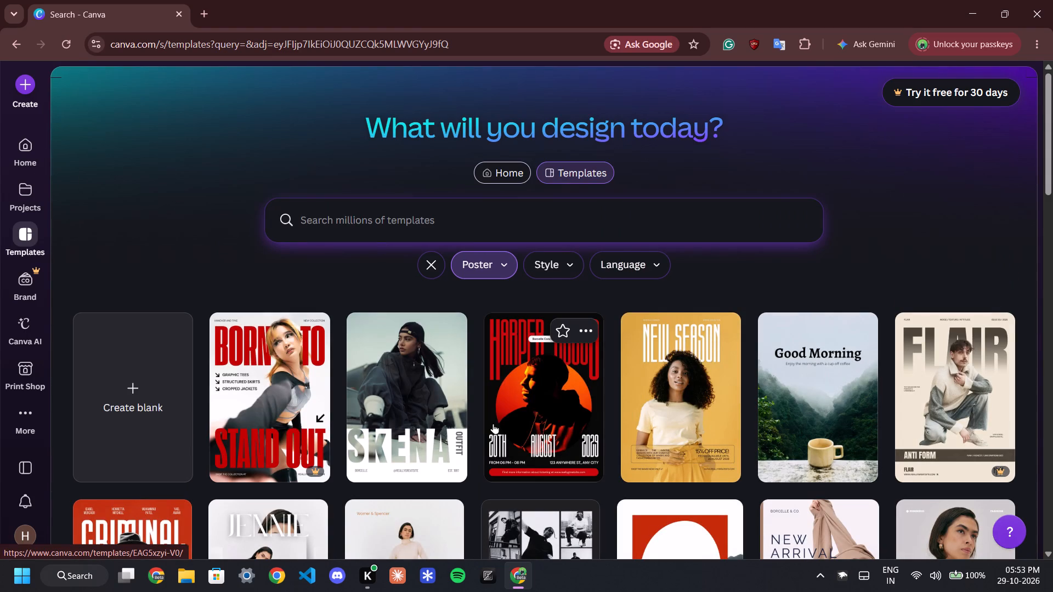
{"action": "left_click", "coordinate": [10, 195]}
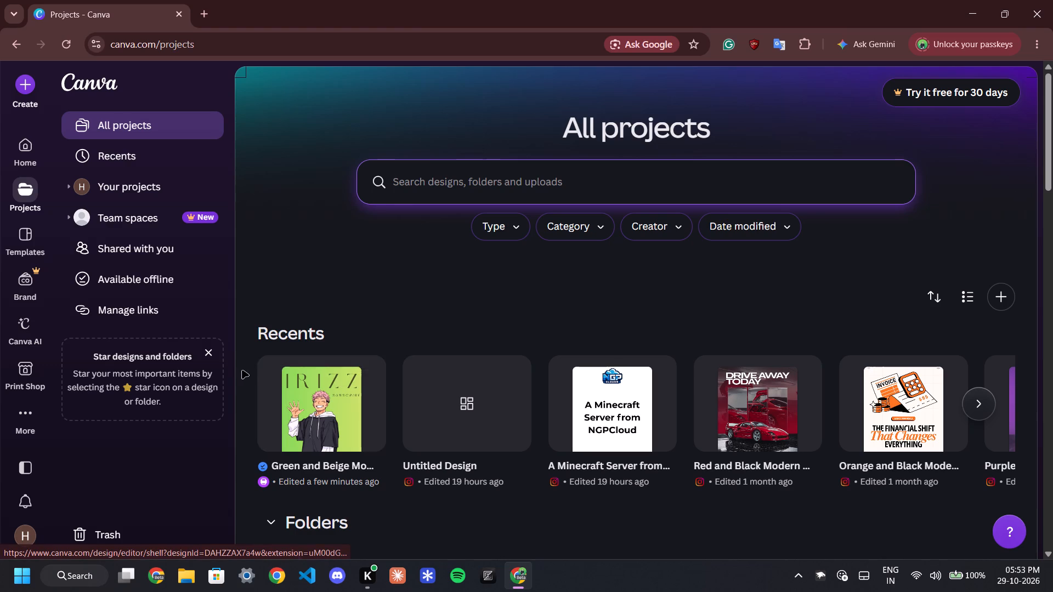
Star the Green and Beige Modern Casual Fashion Poster design among the recent projects.
{"action": "left_click", "coordinate": [278, 374]}
{"action": "scroll", "coordinate": [278, 374], "scroll_direction": "down", "scroll_amount": 1}
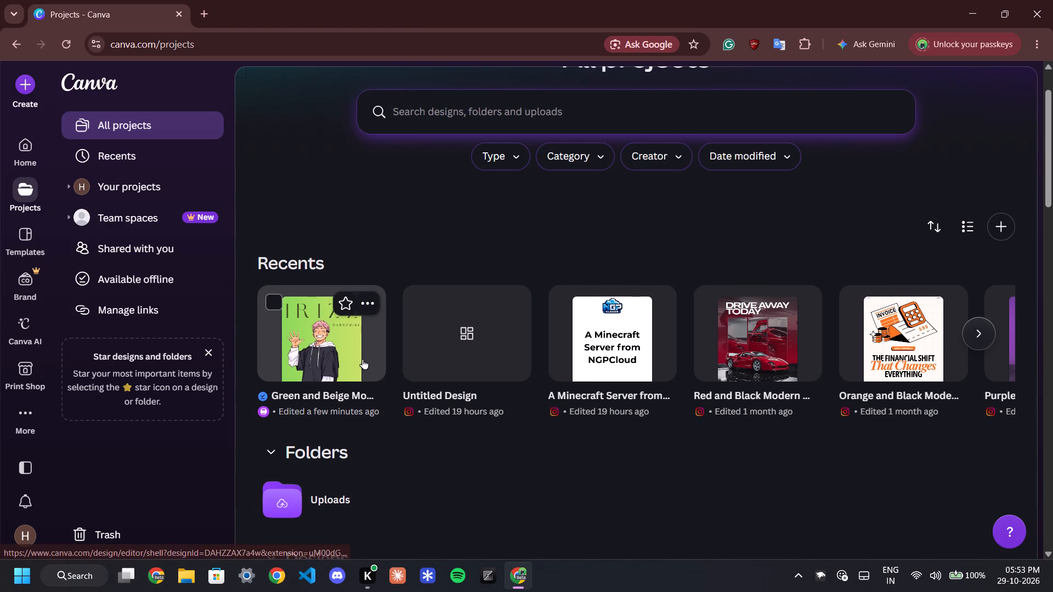
{"action": "left_click", "coordinate": [342, 301]}
Open the Green and Beige Modern Casual Fashion Poster design for editing and dismiss its Print Shop options.
{"action": "left_click", "coordinate": [314, 354]}
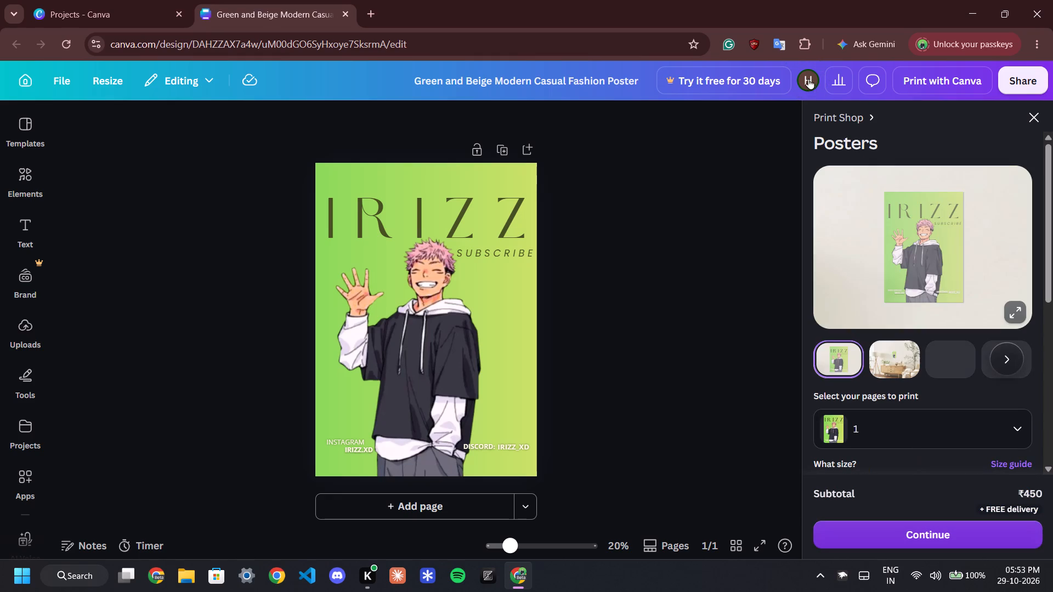
{"action": "left_click", "coordinate": [1040, 115]}
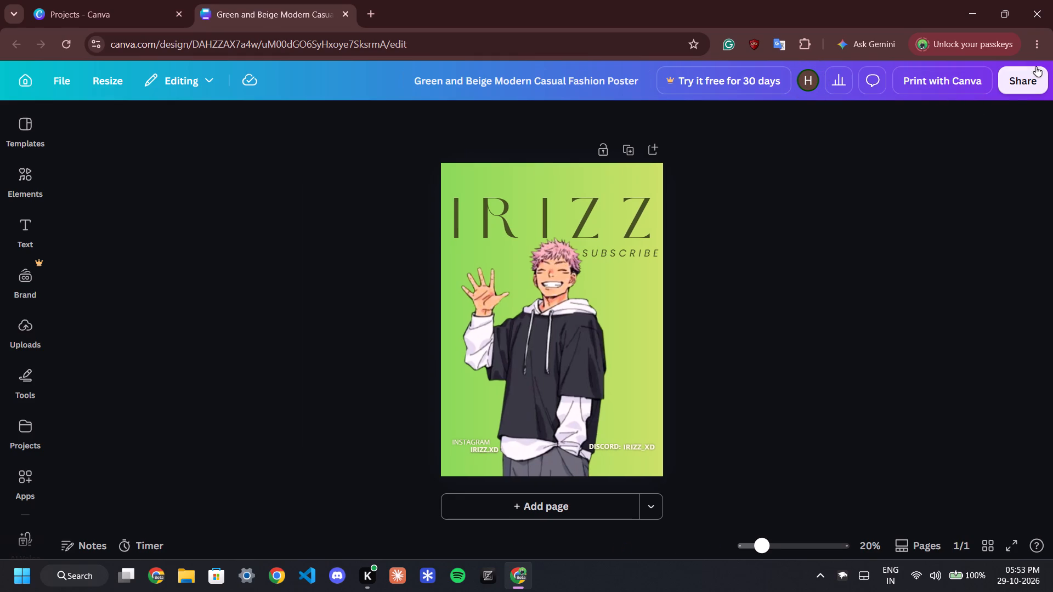
Download the IRIZZ poster as a PNG at 1,587 × 2,245 px with High quality.
{"action": "left_click", "coordinate": [1034, 74]}
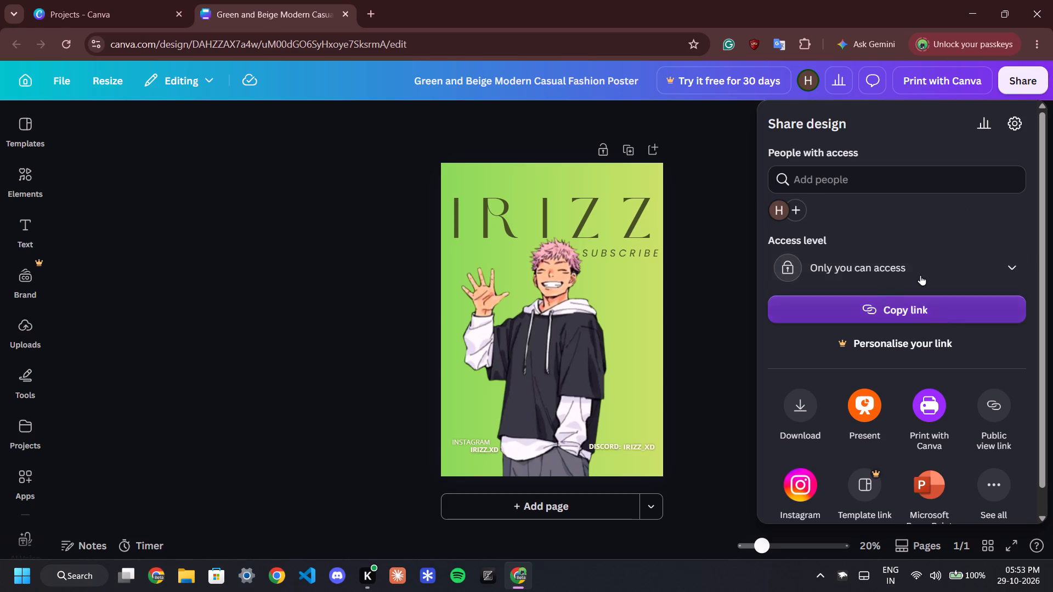
{"action": "scroll", "coordinate": [908, 250], "scroll_direction": "down", "scroll_amount": 3}
{"action": "scroll", "coordinate": [922, 387], "scroll_direction": "down", "scroll_amount": 2}
{"action": "left_click", "coordinate": [802, 387]}
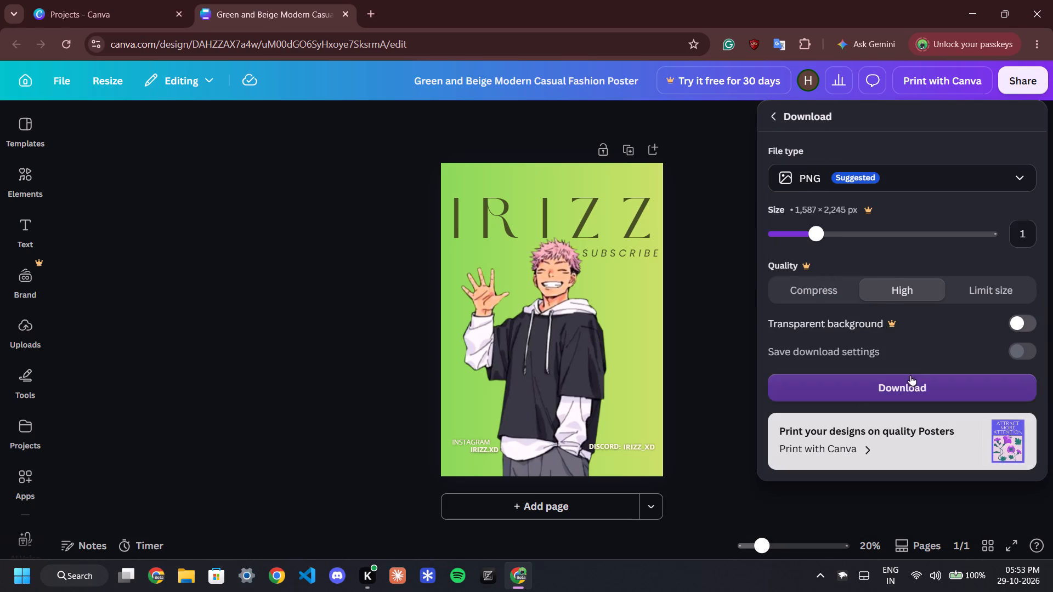
{"action": "left_click", "coordinate": [860, 384]}
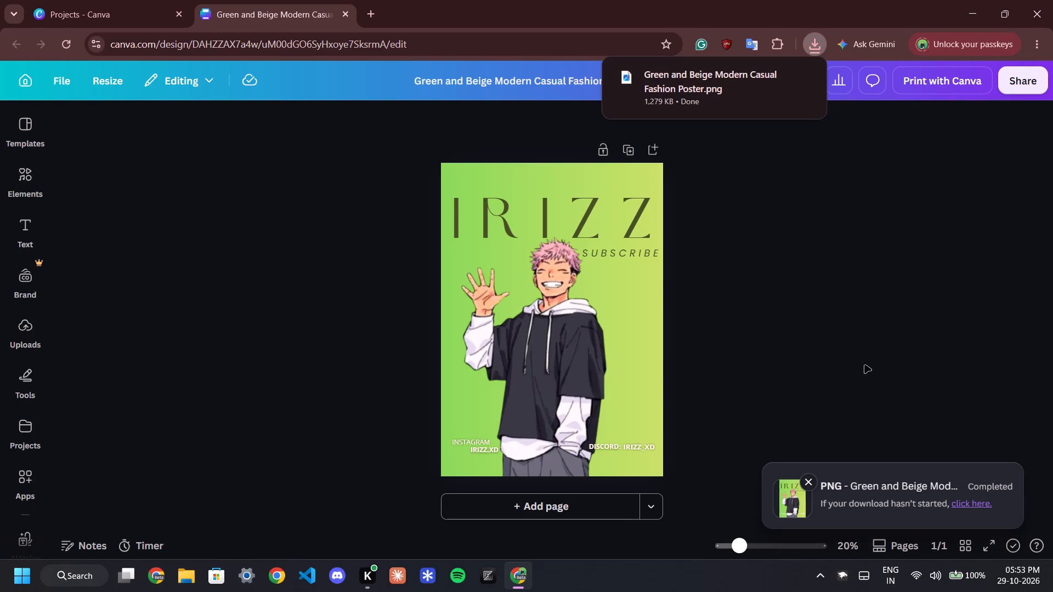
{"action": "scroll", "coordinate": [881, 372], "scroll_direction": "down", "scroll_amount": 1}
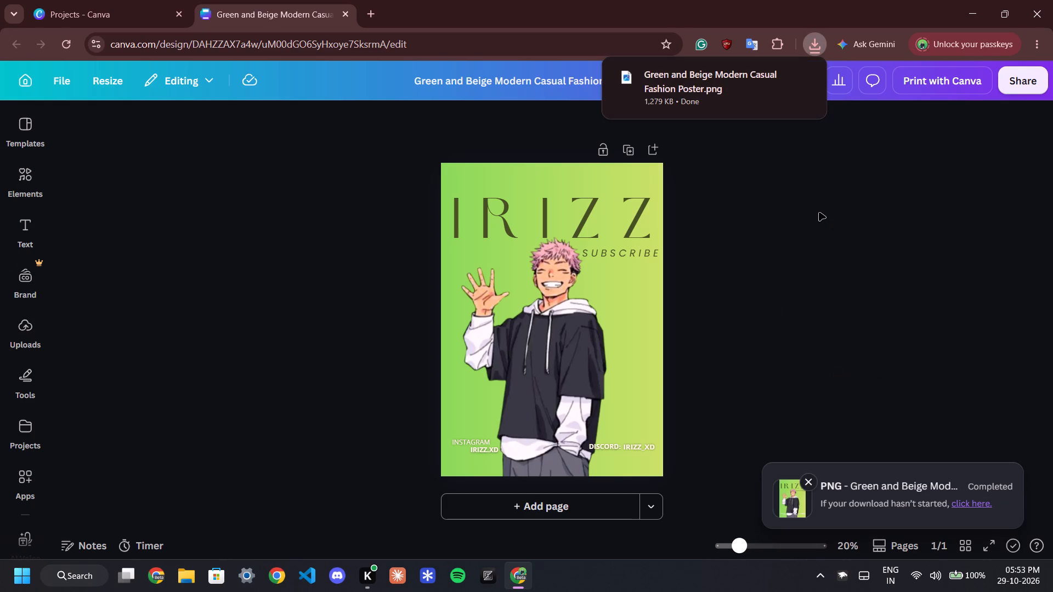